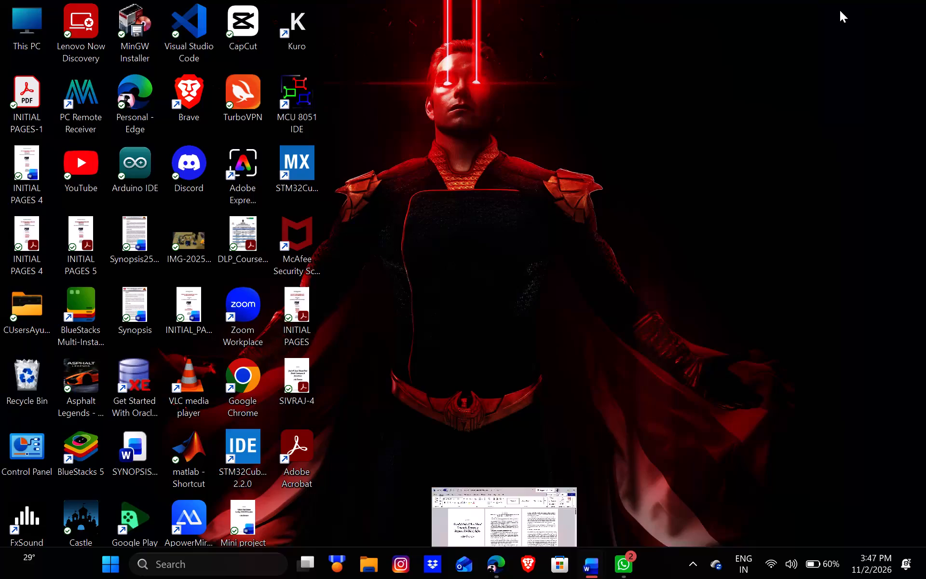
# Examine the title pages of the INITIAL PAGES and INITIAL PAGES 4 PDFs, closing each one after viewing.
pyautogui.doubleClick(291, 301)
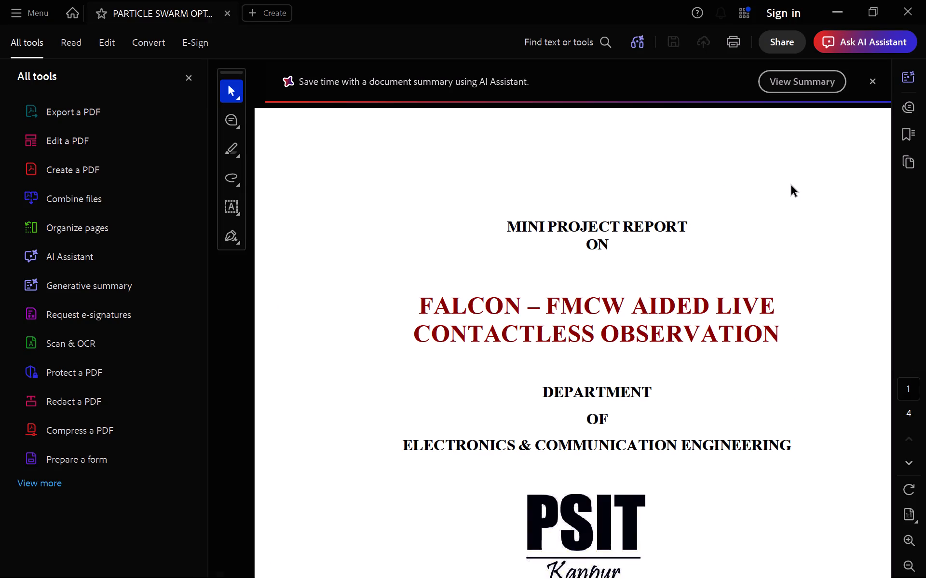
pyautogui.scroll(-1, 791, 186)
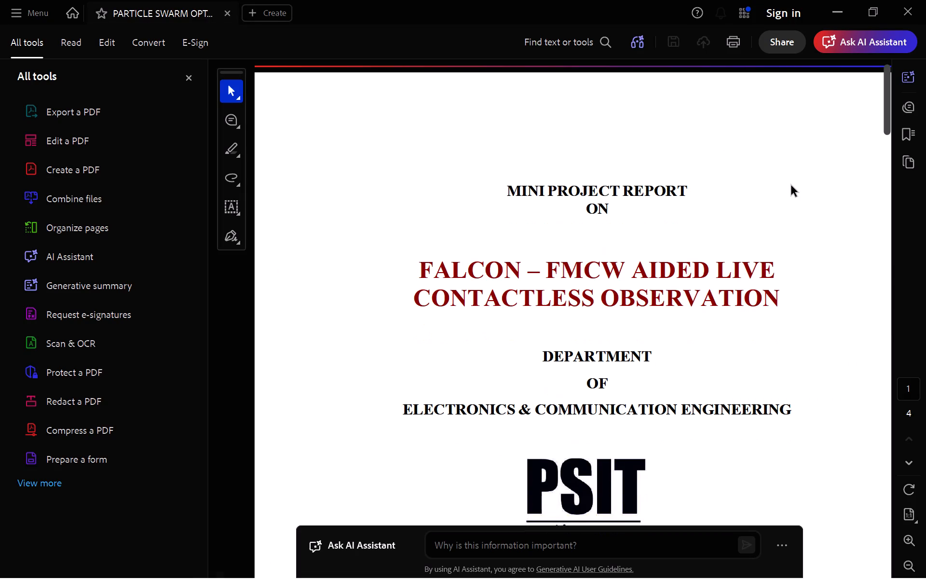
pyautogui.click(922, 0)
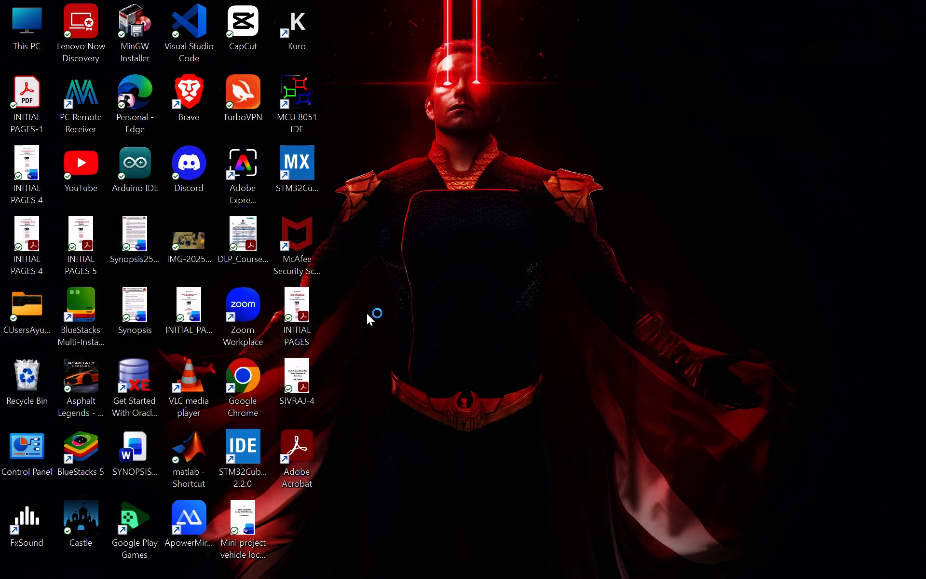
pyautogui.doubleClick(25, 234)
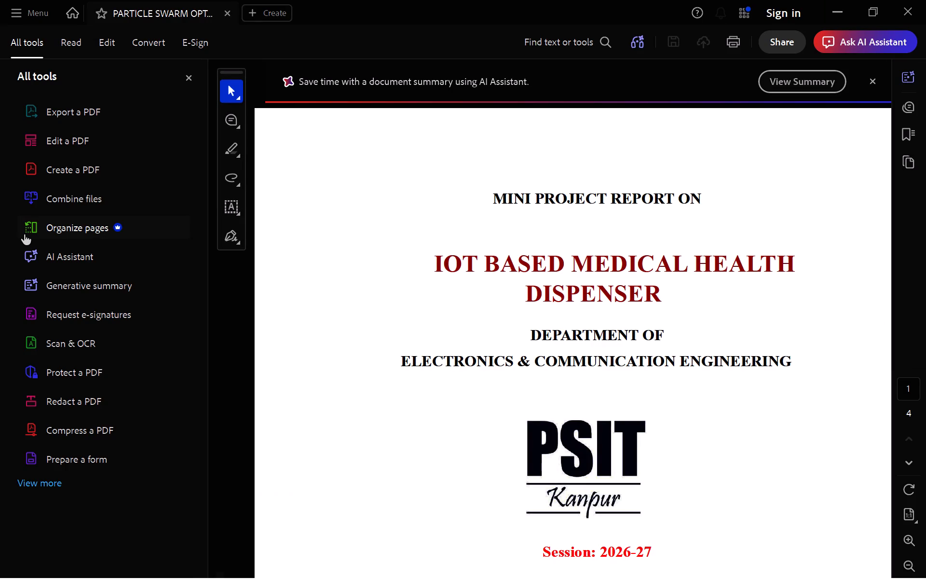
pyautogui.scroll(-1, 448, 245)
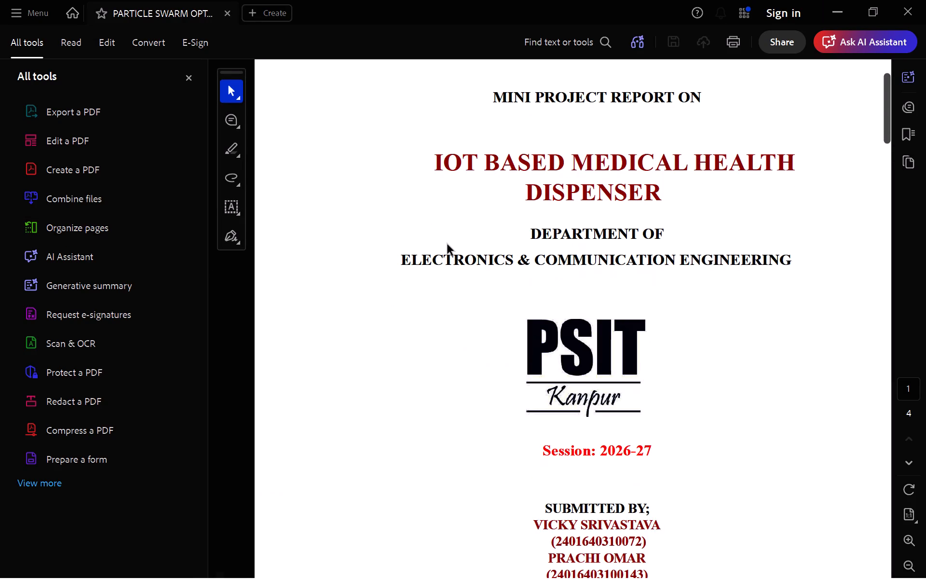
pyautogui.scroll(-1, 448, 245)
pyautogui.scroll(2, 448, 245)
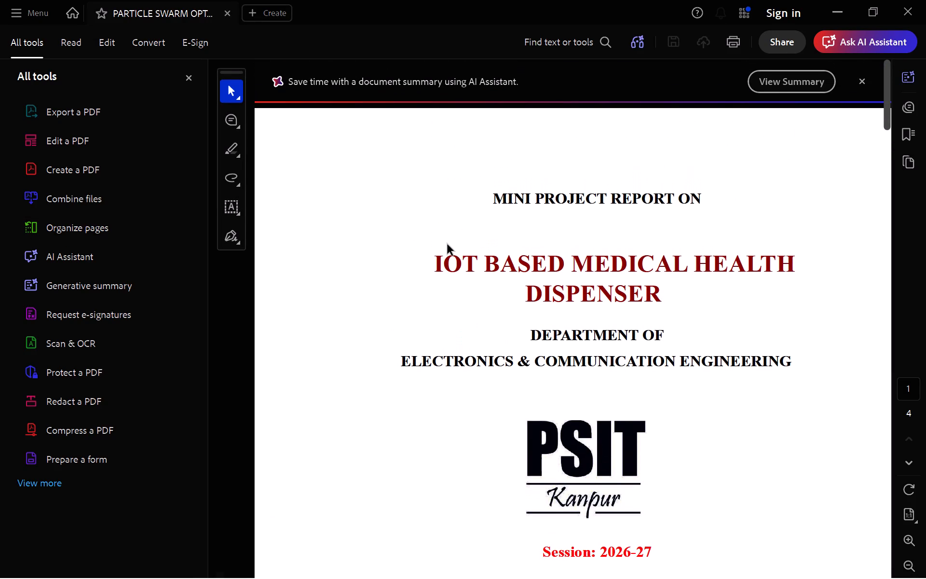
pyautogui.click(925, 0)
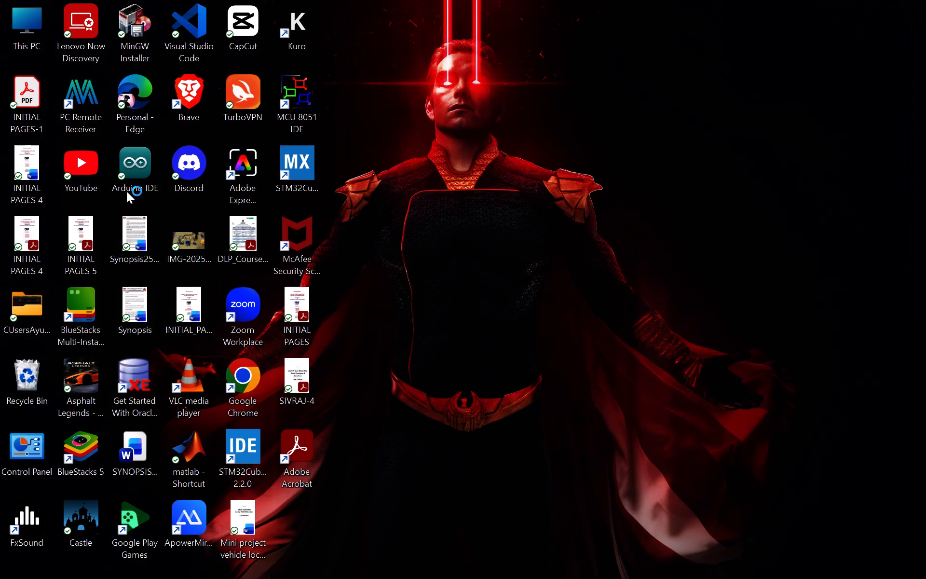
# Open the INITIAL PAGES 4 Word document from the desktop and look through its pages.
pyautogui.doubleClick(16, 159)
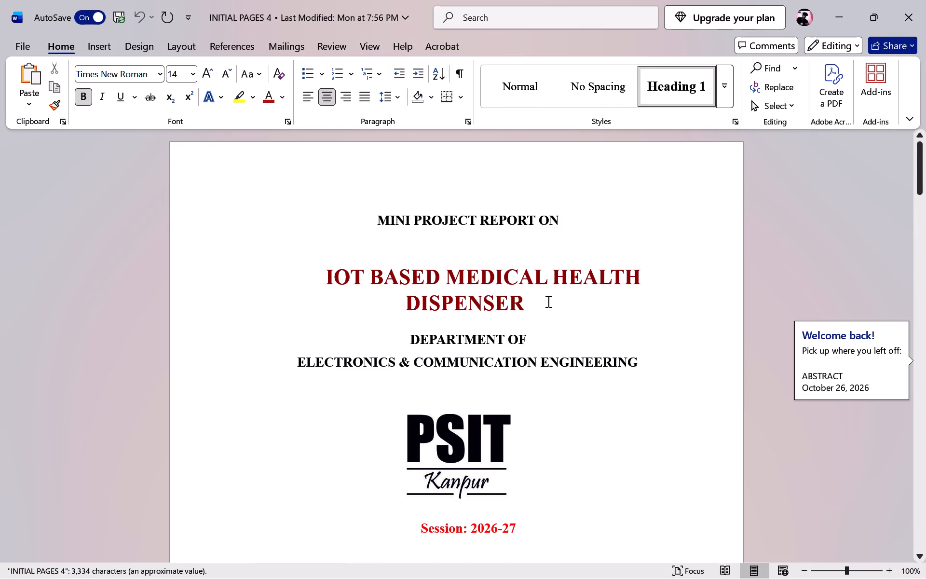
pyautogui.scroll(-5, 552, 274)
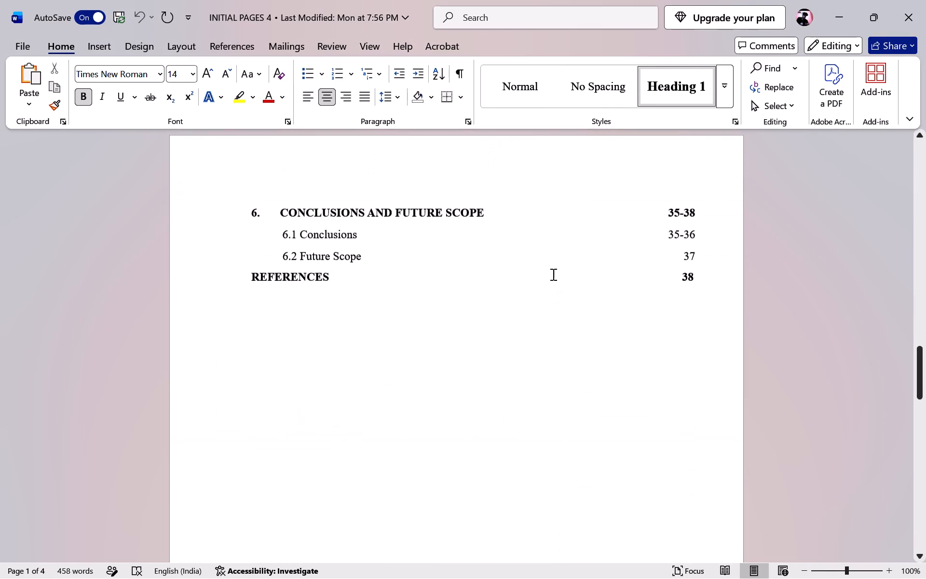
pyautogui.scroll(-5, 552, 274)
pyautogui.scroll(4, 552, 274)
pyautogui.scroll(-7, 552, 274)
pyautogui.scroll(3, 552, 274)
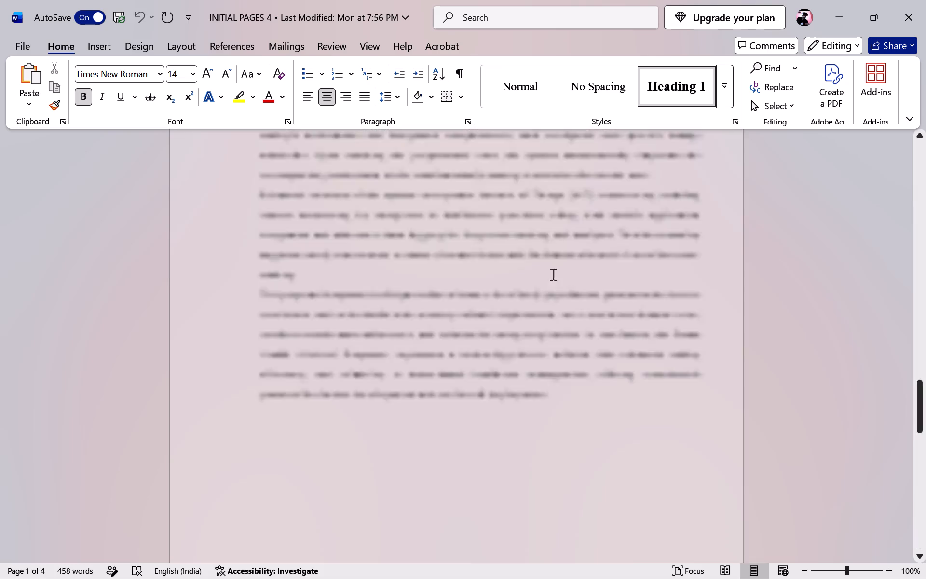
pyautogui.scroll(5, 552, 274)
pyautogui.scroll(-1, 525, 286)
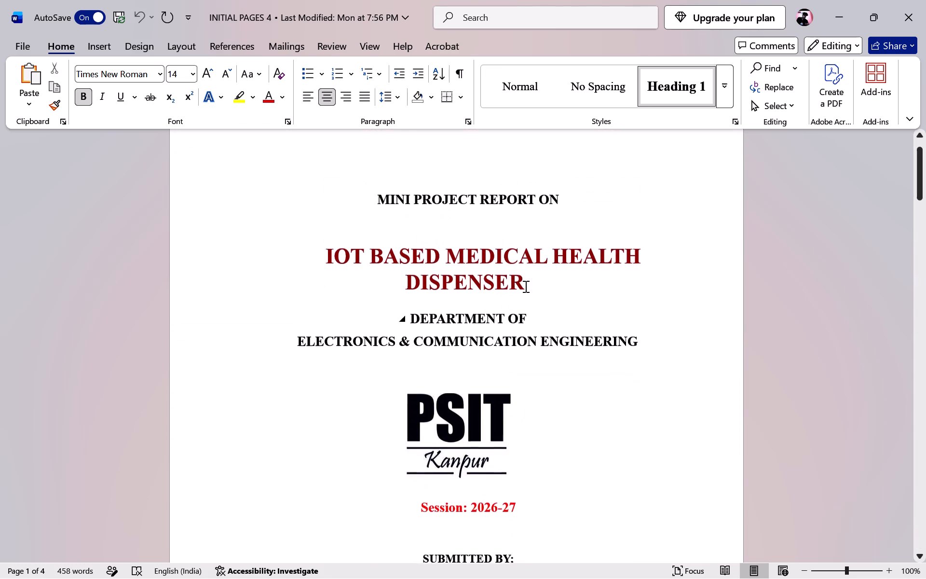
pyautogui.scroll(-1, 525, 286)
pyautogui.scroll(1, 525, 286)
# Delete the two-line project title IOT BASED MEDICAL HEALTH DISPENSER from the cover page.
pyautogui.click(538, 299)
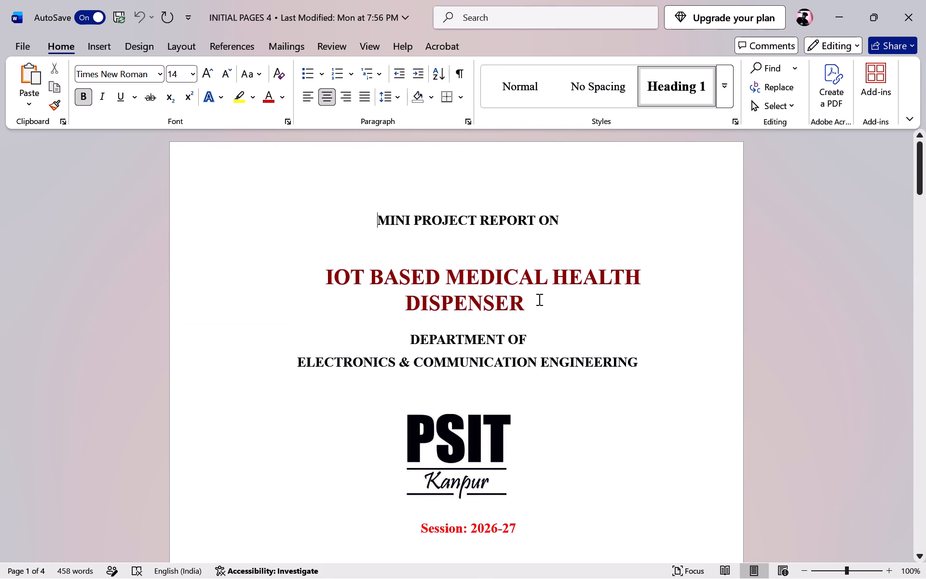
pyautogui.press('BackSpace')
pyautogui.press('BackSpace')
pyautogui.press('BackSpace')
pyautogui.press('BackSpace')
pyautogui.press('BackSpace')
pyautogui.press('BackSpace')
pyautogui.press('BackSpace')
pyautogui.press('BackSpace')
pyautogui.press('BackSpace')
pyautogui.press('BackSpace')
pyautogui.press('BackSpace')
pyautogui.press('BackSpace')
pyautogui.press('BackSpace')
pyautogui.press('BackSpace')
pyautogui.press('BackSpace')
pyautogui.press('BackSpace')
pyautogui.press('BackSpace')
pyautogui.press('BackSpace')
pyautogui.press('BackSpace')
pyautogui.press('BackSpace')
pyautogui.press('BackSpace')
pyautogui.press('BackSpace')
pyautogui.press('BackSpace')
pyautogui.press('BackSpace')
pyautogui.press('BackSpace')
pyautogui.press('BackSpace')
pyautogui.press('BackSpace')
pyautogui.press('BackSpace')
pyautogui.press('BackSpace')
pyautogui.press('BackSpace')
pyautogui.press('BackSpace')
pyautogui.press('BackSpace')
pyautogui.press('BackSpace')
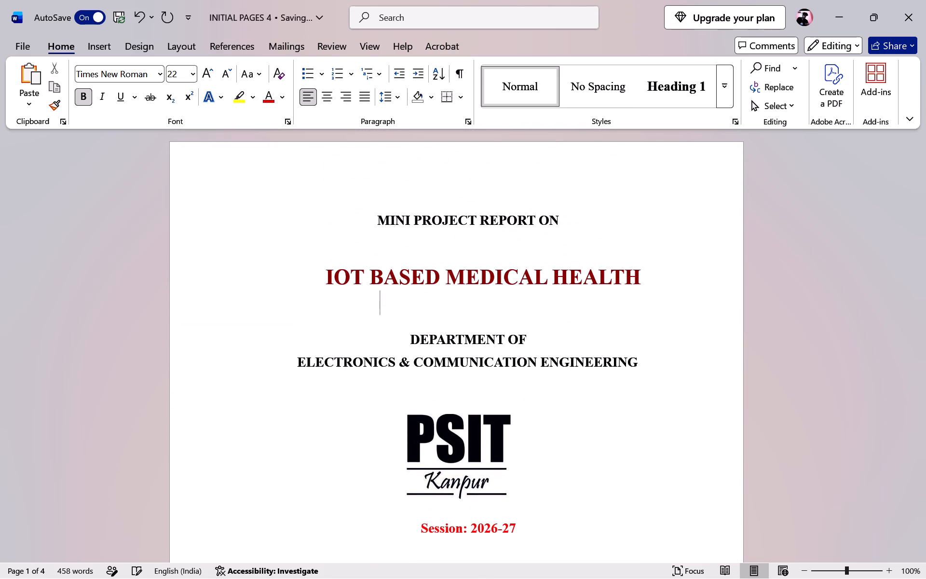
pyautogui.press('BackSpace')
pyautogui.press('BackSpace')
pyautogui.press('BackSpace')
pyautogui.press('BackSpace')
pyautogui.press('BackSpace')
pyautogui.press('BackSpace')
pyautogui.press('BackSpace')
pyautogui.press('BackSpace')
pyautogui.press('BackSpace')
pyautogui.press('BackSpace')
pyautogui.press('BackSpace')
pyautogui.press('BackSpace')
pyautogui.press('BackSpace')
pyautogui.press('BackSpace')
pyautogui.press('BackSpace')
pyautogui.press('BackSpace')
pyautogui.press('BackSpace')
pyautogui.press('BackSpace')
pyautogui.press('BackSpace')
pyautogui.press('BackSpace')
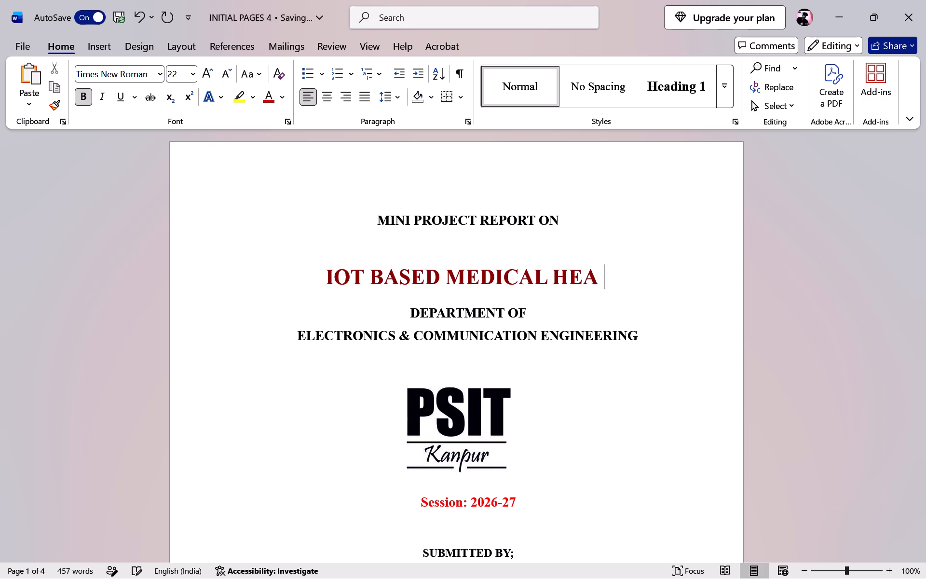
pyautogui.press('BackSpace')
pyautogui.press('BackSpace')
pyautogui.press('BackSpace')
pyautogui.press('BackSpace')
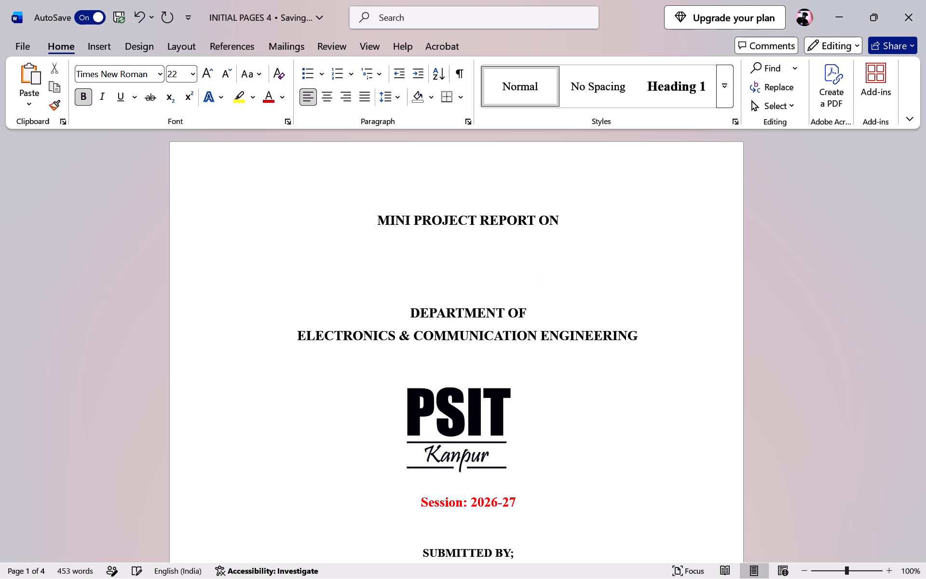
# Begin the new project title on the cover page with GRAMRAKSHAK:AI BASED.
pyautogui.write('GRAMRAKSHAK')
pyautogui.press('space')
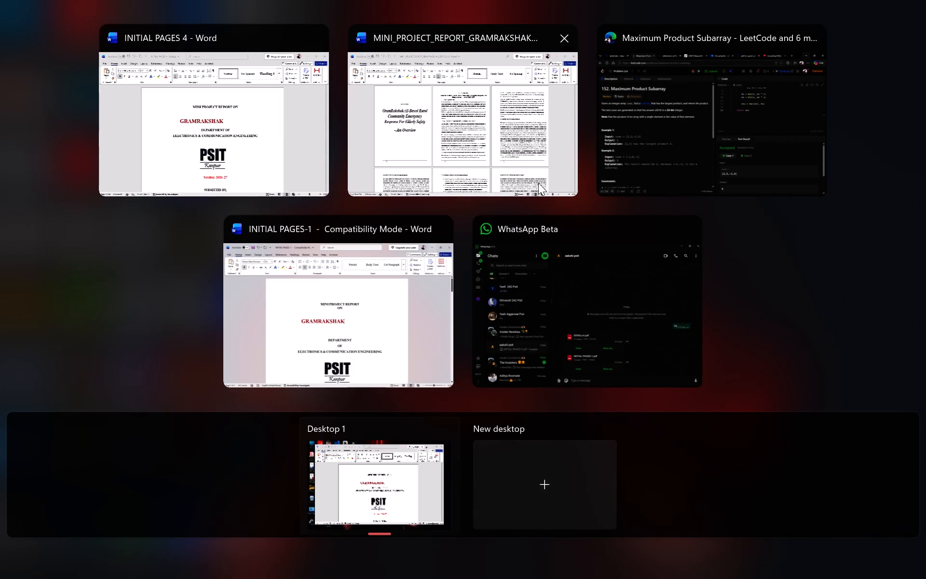
pyautogui.press('BackSpace')
pyautogui.hotkey('shift', ':')
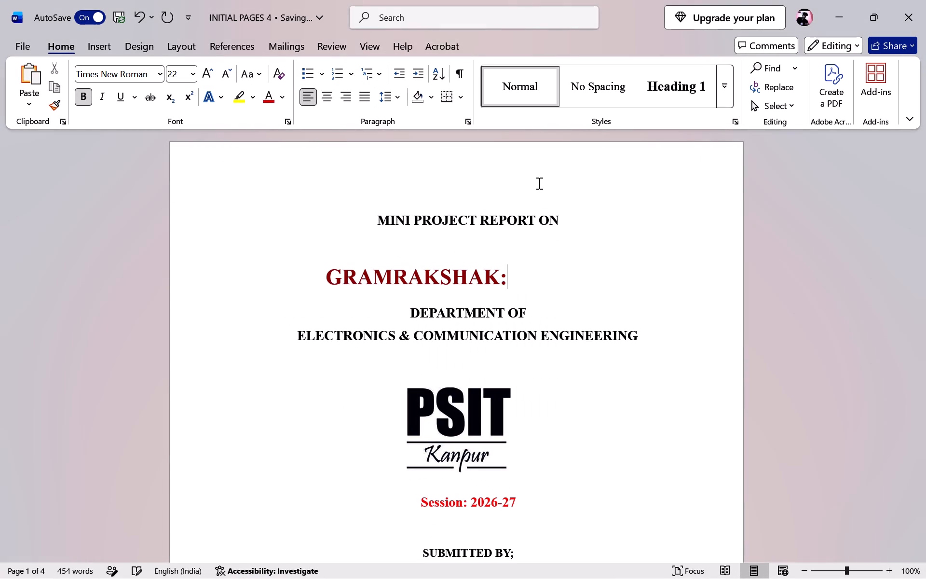
pyautogui.write('AI BASED')
pyautogui.press('space')
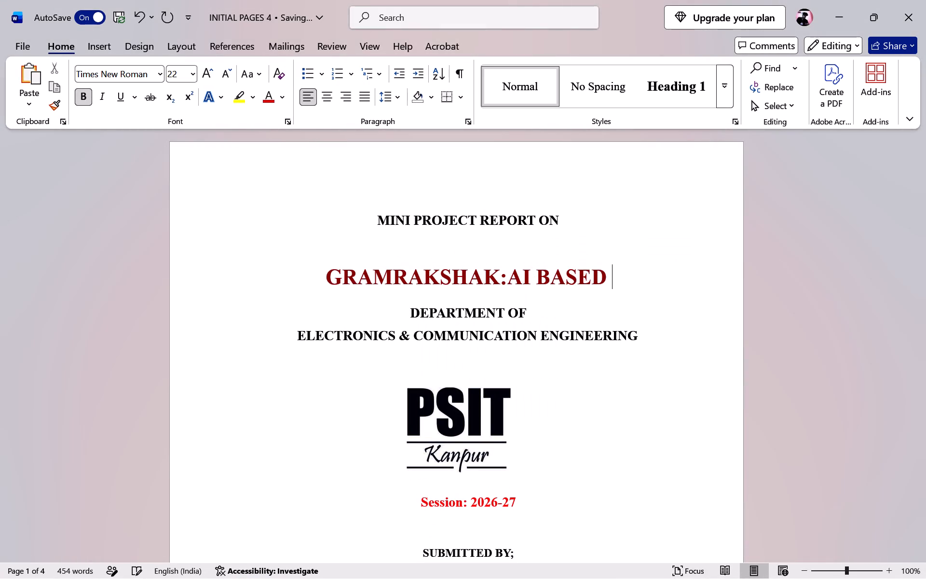
# Check the title wording in MINI_PROJECT_REPORT_GRAMRAKSHAK_STM32_v2, return to INITIAL PAGES 4 and hyphenate the cover title's ending as AI-BASED.
pyautogui.click(450, 112)
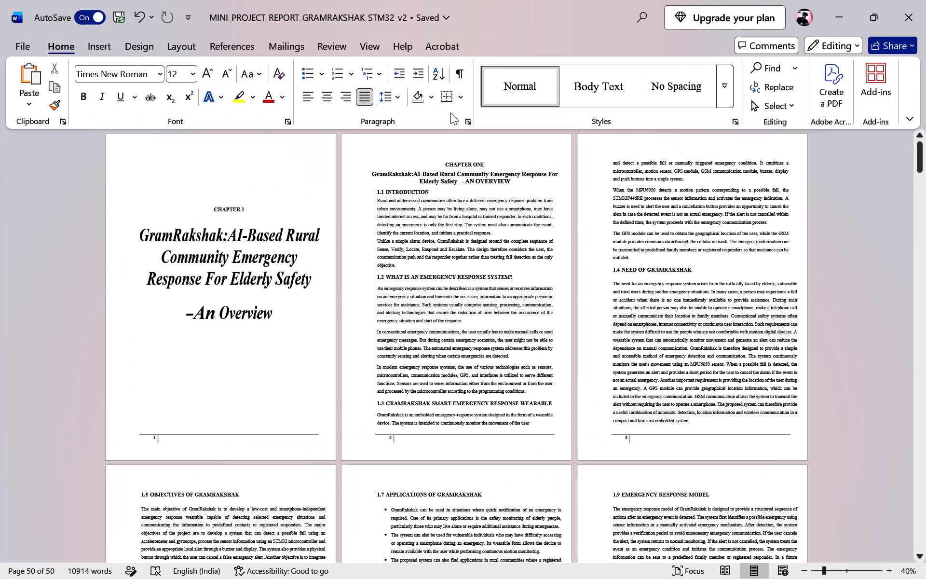
pyautogui.click(450, 112)
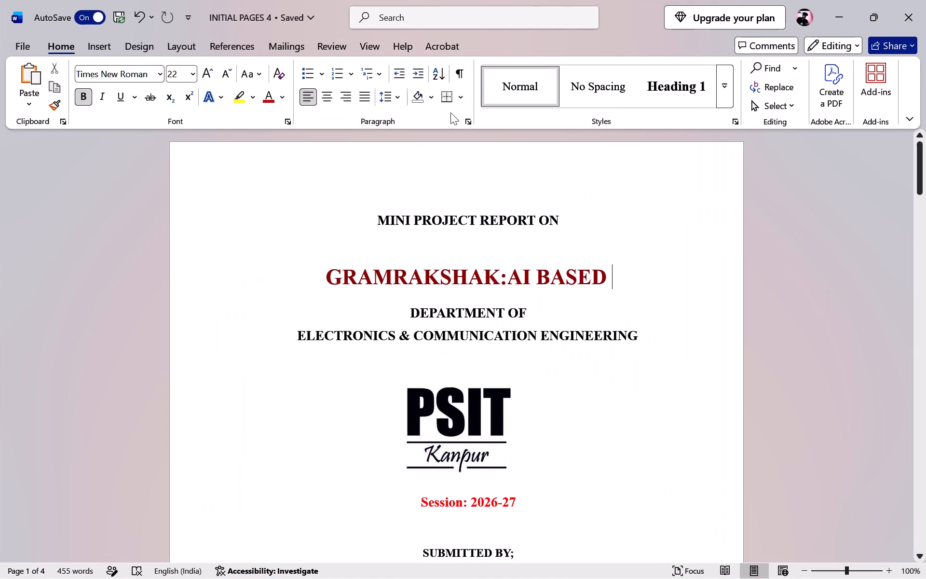
pyautogui.press('Left')
pyautogui.press('Left')
pyautogui.press('Left')
pyautogui.press('Left')
pyautogui.press('Left')
pyautogui.press('Left')
pyautogui.press('Left')
pyautogui.press('Right')
pyautogui.press('BackSpace')
pyautogui.press('-')
# Continue the cover title after AI-BASED with RURAL COMMUNITY EMERGENCY RESPONSE.
pyautogui.press('Right')
pyautogui.press('Right')
pyautogui.press('Right')
pyautogui.press('Right')
pyautogui.press('Right')
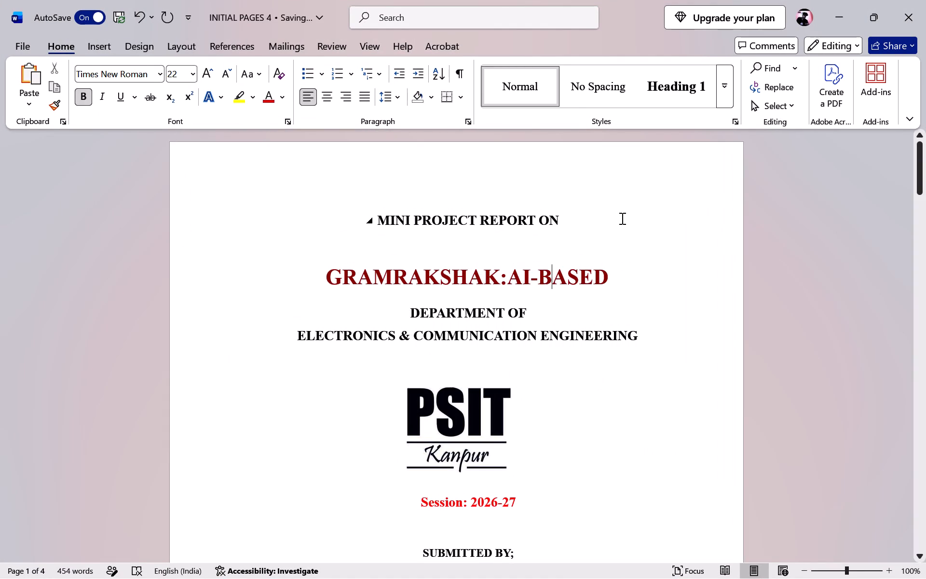
pyautogui.press('space')
pyautogui.write('RURAL CO')
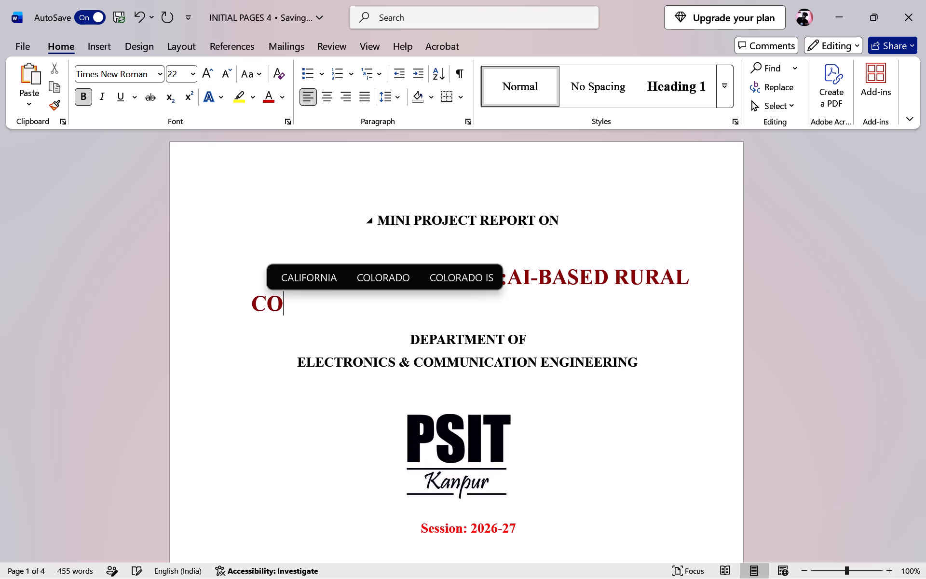
pyautogui.write('MMUNITY EMERGENCY RESPONSE')
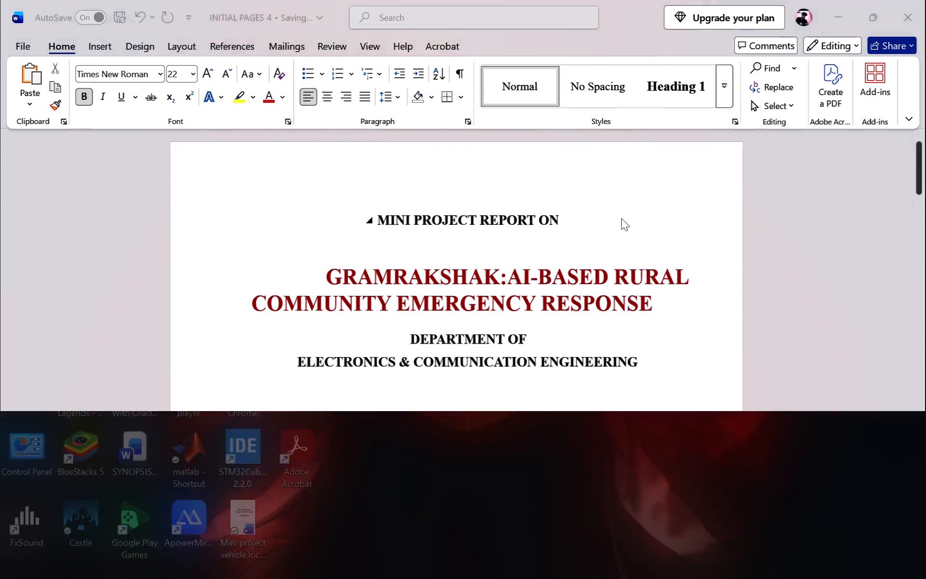
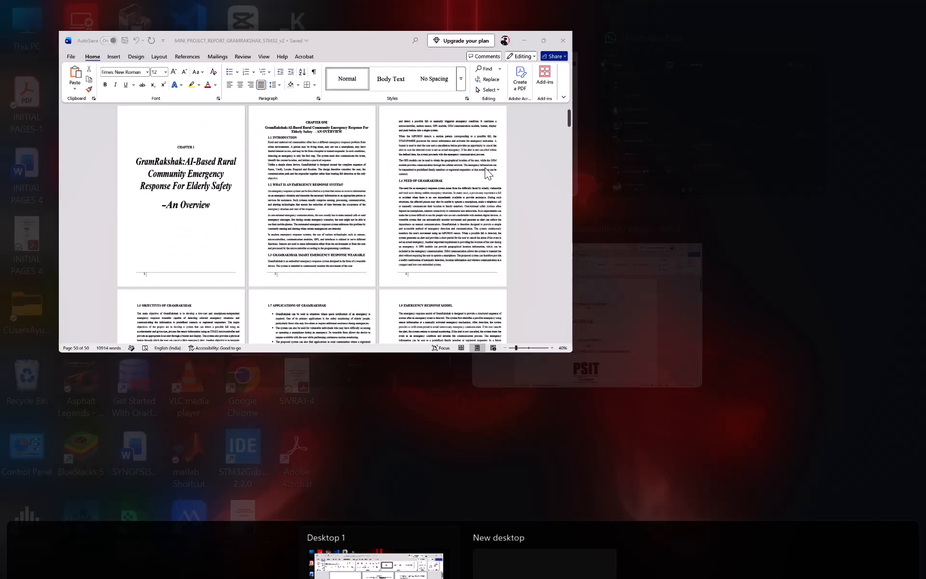
# Check the title in MINI_PROJECT_REPORT_GRAMRAKSHAK_STM32_v2 and finish the cover title in INITIAL PAGES 4 with FOR ELDERLY SAFETY.
pyautogui.click(485, 167)
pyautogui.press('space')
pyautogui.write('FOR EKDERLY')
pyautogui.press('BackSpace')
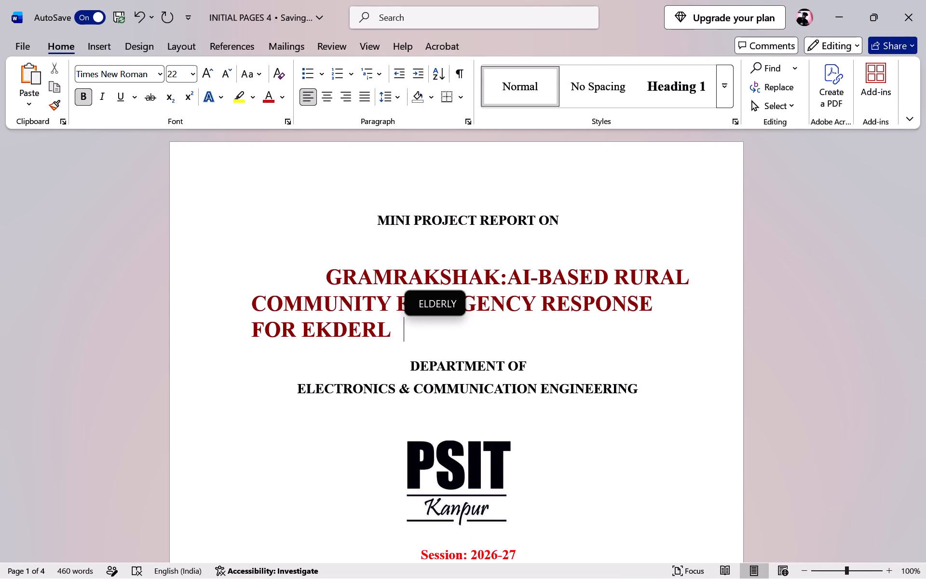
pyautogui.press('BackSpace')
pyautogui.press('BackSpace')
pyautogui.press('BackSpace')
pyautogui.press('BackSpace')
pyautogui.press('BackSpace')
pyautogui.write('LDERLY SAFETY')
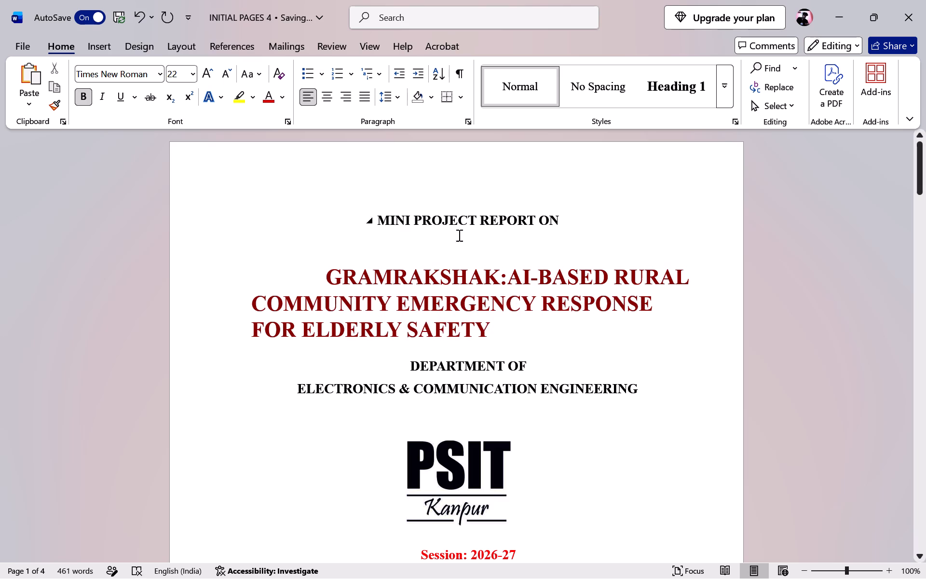
# Centre the GRAMRAKSHAK title paragraph on the cover page.
pyautogui.click(325, 276)
pyautogui.click(358, 280)
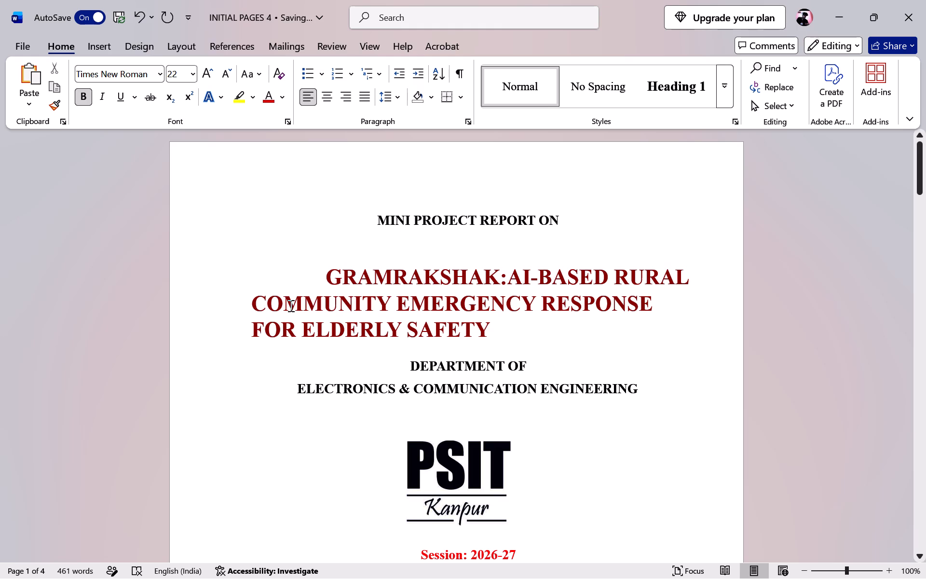
pyautogui.click(290, 305)
pyautogui.click(423, 303)
pyautogui.click(408, 283)
pyautogui.click(324, 93)
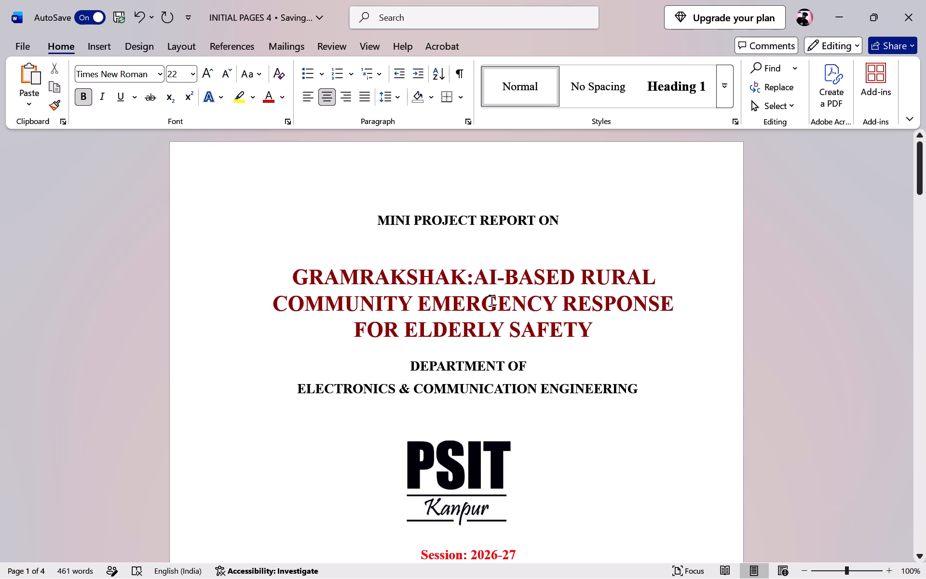
pyautogui.click(456, 302)
# Replace the first student's name under SUBMITTED BY on the cover page with the new first team member's name.
pyautogui.scroll(-3, 626, 211)
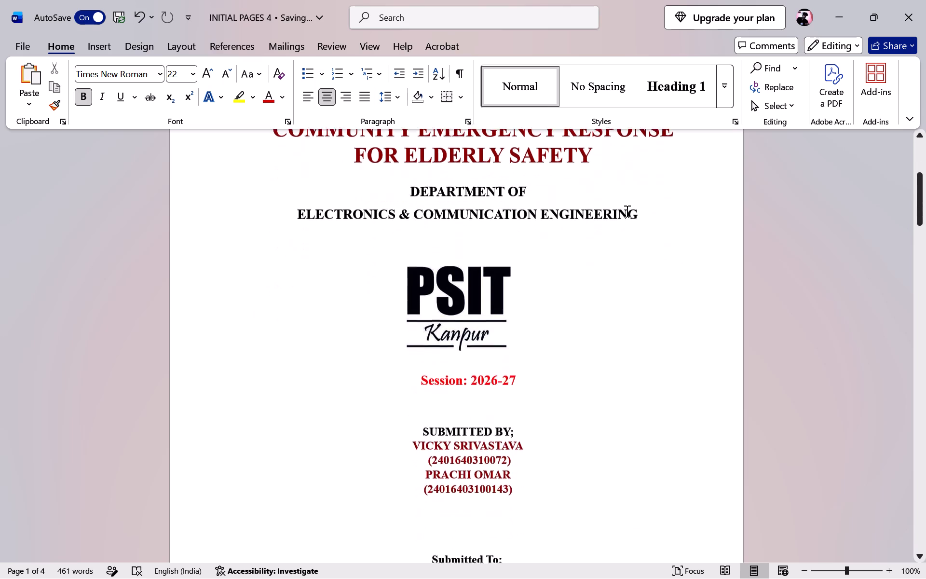
pyautogui.scroll(-1, 626, 211)
pyautogui.click(521, 360)
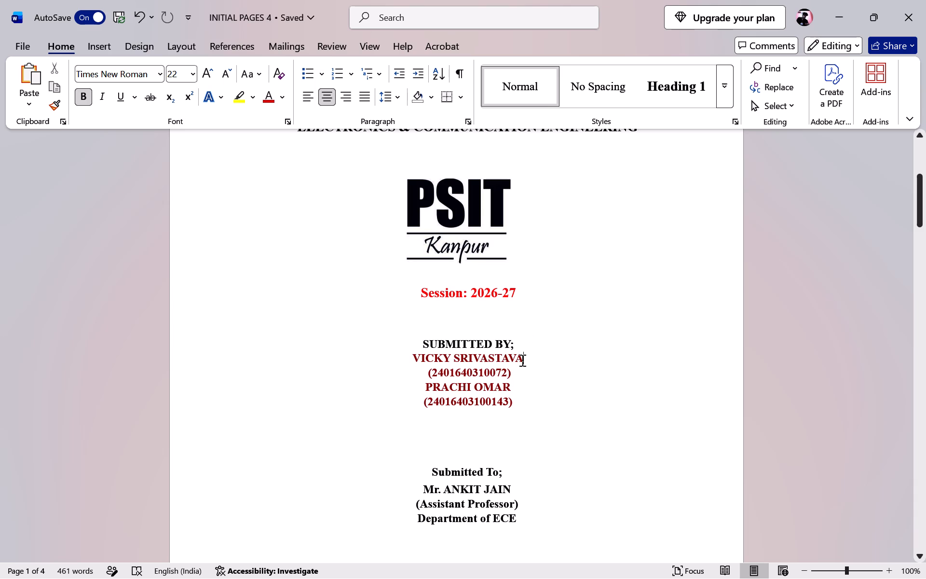
pyautogui.press('BackSpace')
pyautogui.press('BackSpace')
pyautogui.press('BackSpace')
pyautogui.press('BackSpace')
pyautogui.press('BackSpace')
pyautogui.press('BackSpace')
pyautogui.press('BackSpace')
pyautogui.press('BackSpace')
pyautogui.press('BackSpace')
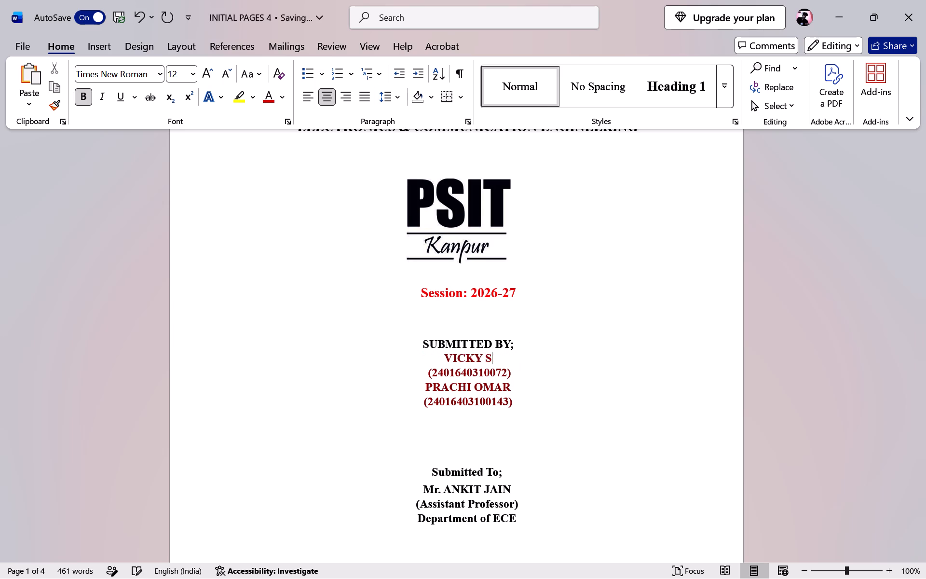
pyautogui.press('BackSpace')
pyautogui.press('BackSpace')
pyautogui.press('BackSpace')
pyautogui.press('BackSpace')
pyautogui.press('BackSpace')
pyautogui.press('BackSpace')
pyautogui.press('BackSpace')
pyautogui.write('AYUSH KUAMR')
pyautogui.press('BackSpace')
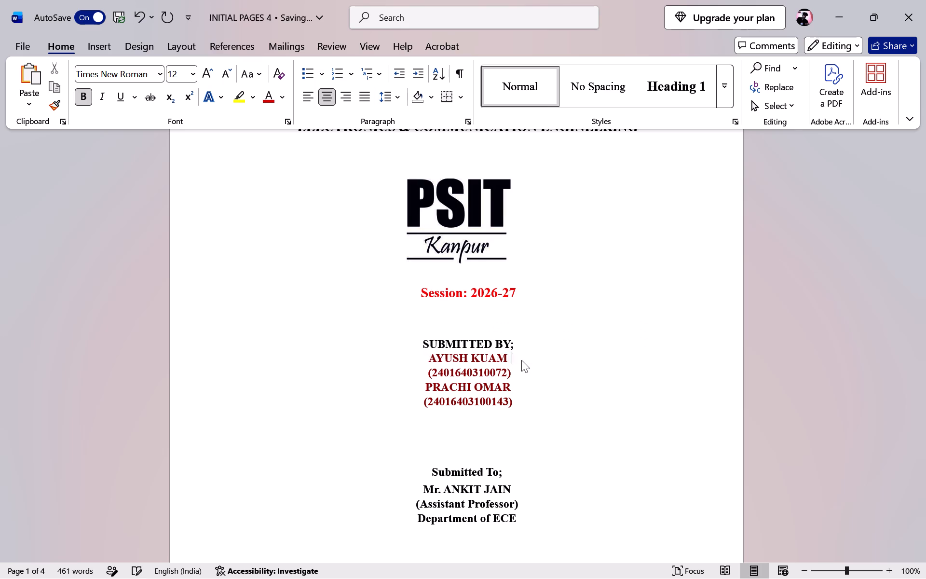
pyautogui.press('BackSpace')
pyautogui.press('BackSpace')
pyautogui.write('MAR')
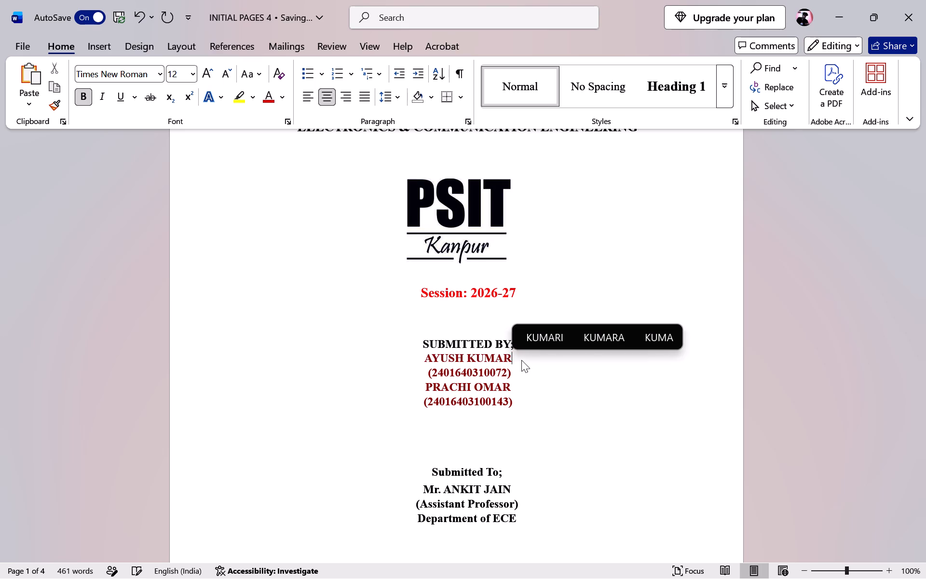
# Change the final digits of the first student's roll number to the new team member's number.
pyautogui.click(506, 374)
pyautogui.press('BackSpace')
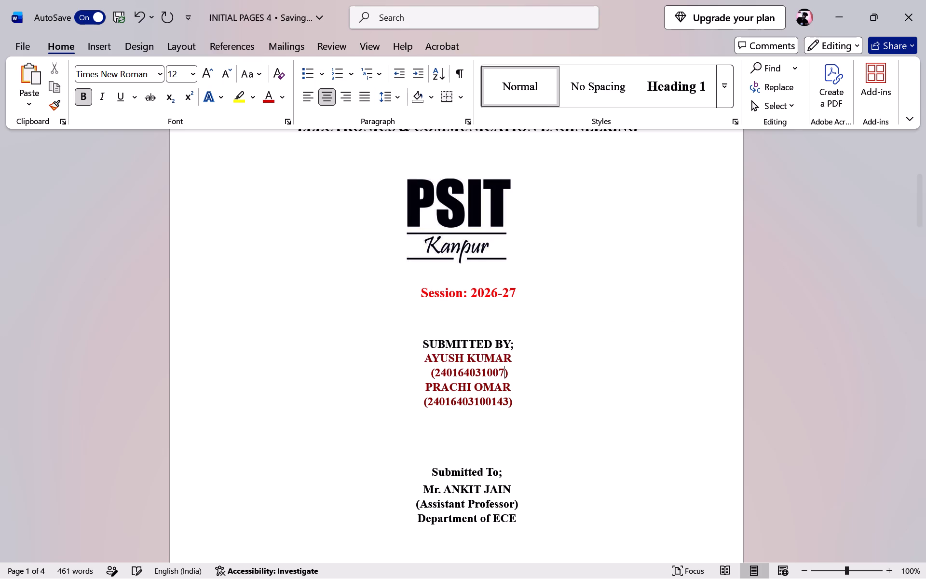
pyautogui.press('BackSpace')
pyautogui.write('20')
# Replace the second student's name under SUBMITTED BY with the new second team member's name.
pyautogui.click(515, 386)
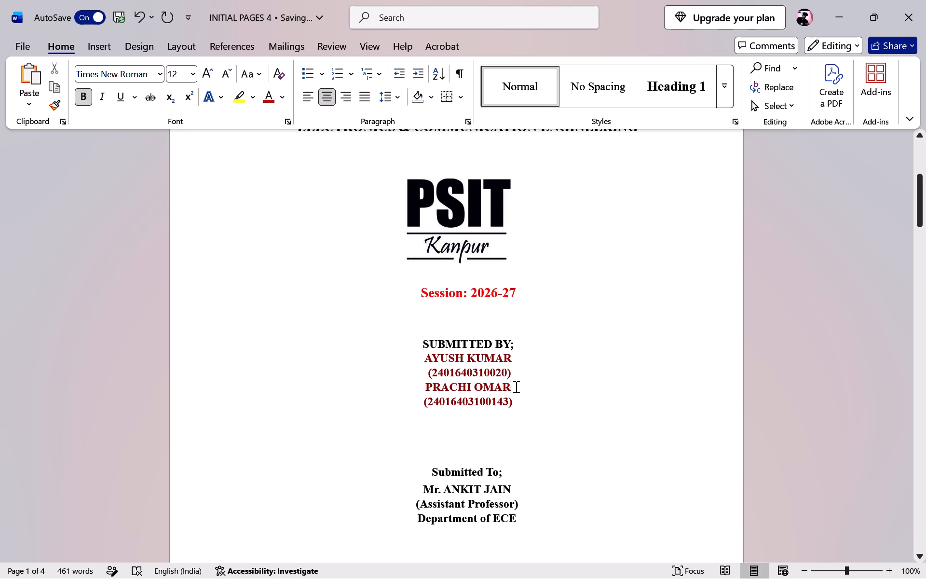
pyautogui.press('BackSpace')
pyautogui.press('BackSpace')
pyautogui.press('BackSpace')
pyautogui.press('BackSpace')
pyautogui.press('BackSpace')
pyautogui.press('BackSpace')
pyautogui.press('BackSpace')
pyautogui.press('BackSpace')
pyautogui.press('BackSpace')
pyautogui.press('BackSpace')
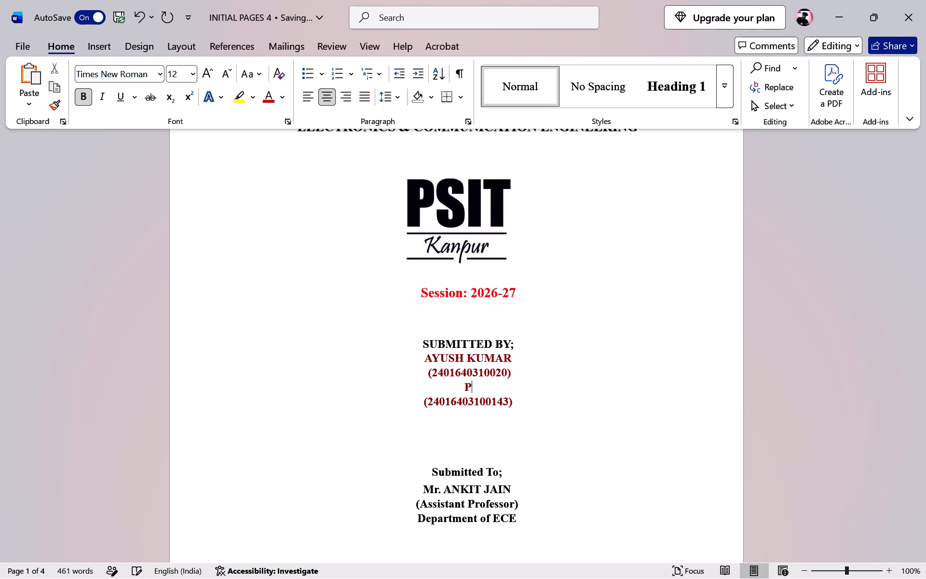
pyautogui.press('BackSpace')
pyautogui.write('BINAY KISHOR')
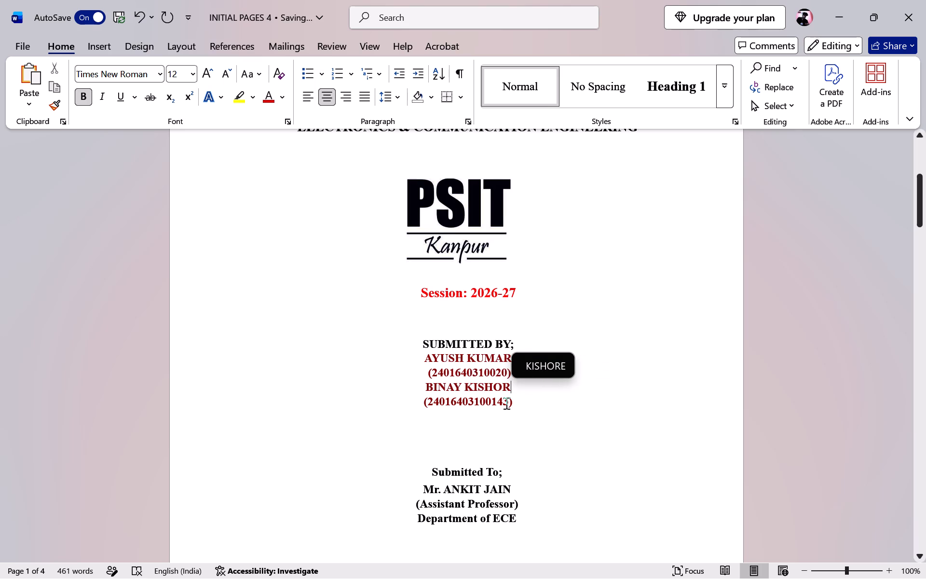
# Correct the ending of the second student's roll number to match the new team member.
pyautogui.click(508, 403)
pyautogui.press('BackSpace')
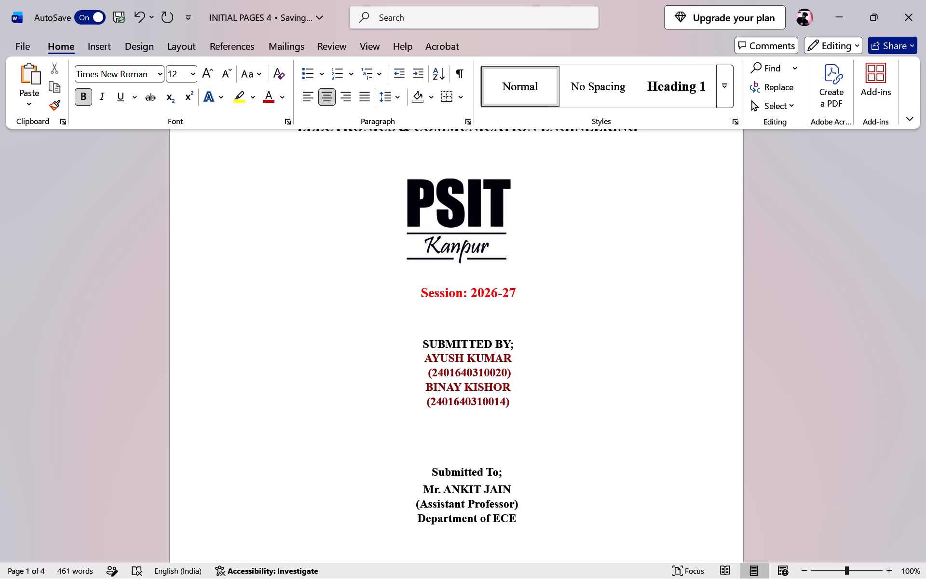
pyautogui.press('BackSpace')
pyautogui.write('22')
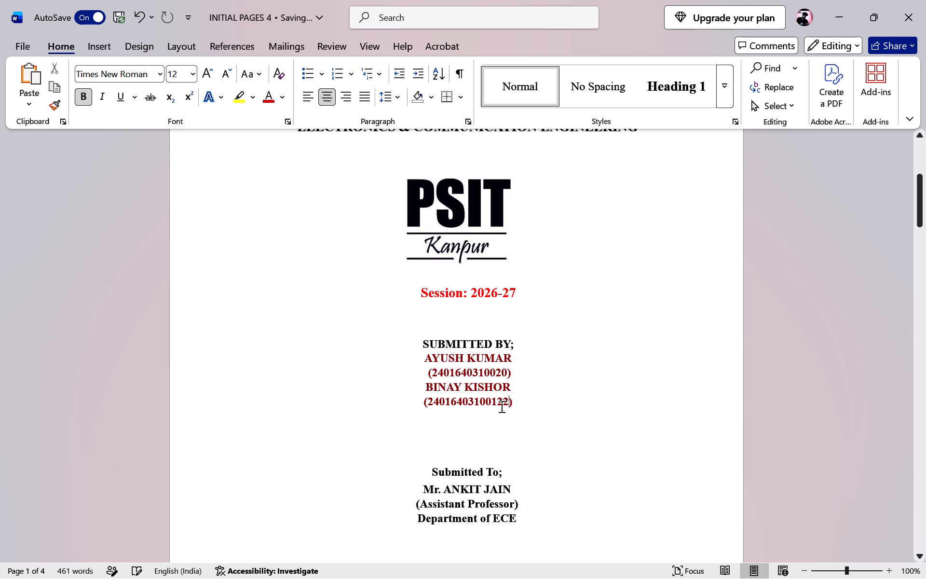
pyautogui.click(497, 403)
pyautogui.press('BackSpace')
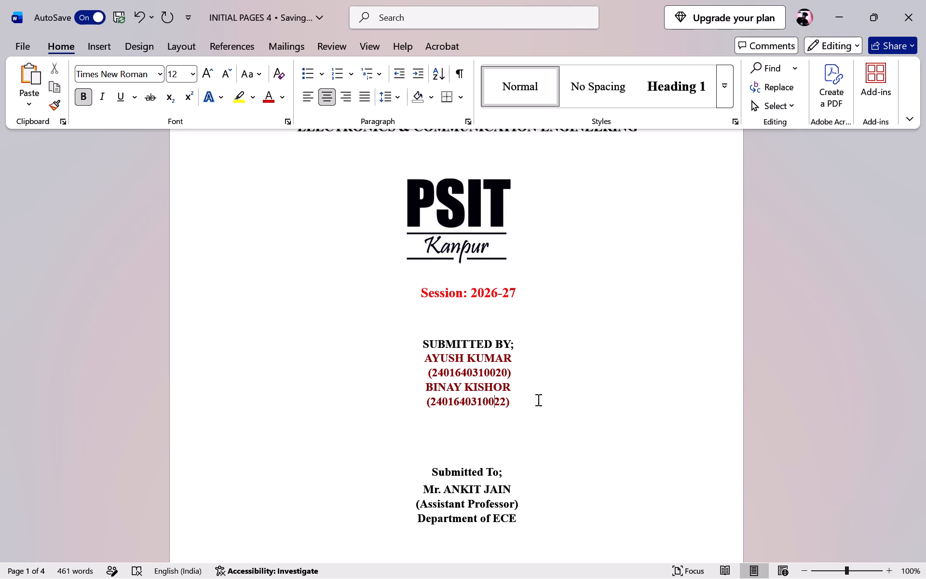
# Review the rest of the cover page and the chapter 1 and 2 entries in the table of contents.
pyautogui.scroll(-1, 537, 400)
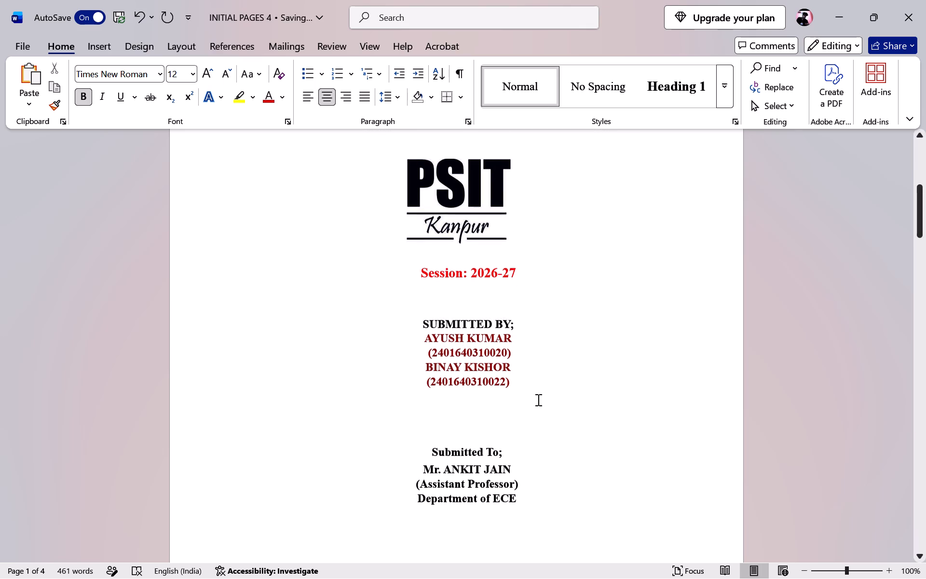
pyautogui.scroll(-2, 537, 400)
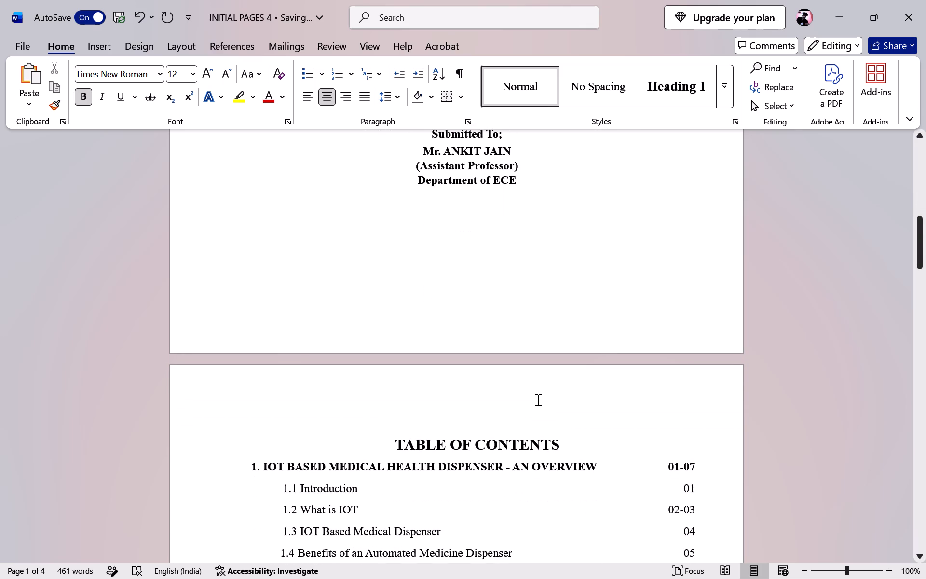
pyautogui.scroll(3, 537, 400)
pyautogui.scroll(-1, 537, 400)
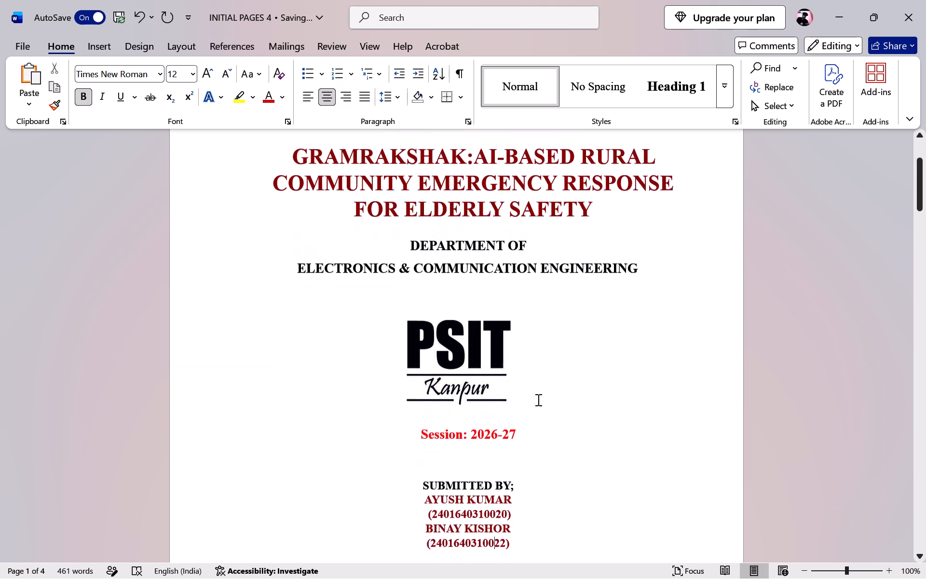
pyautogui.scroll(-3, 537, 400)
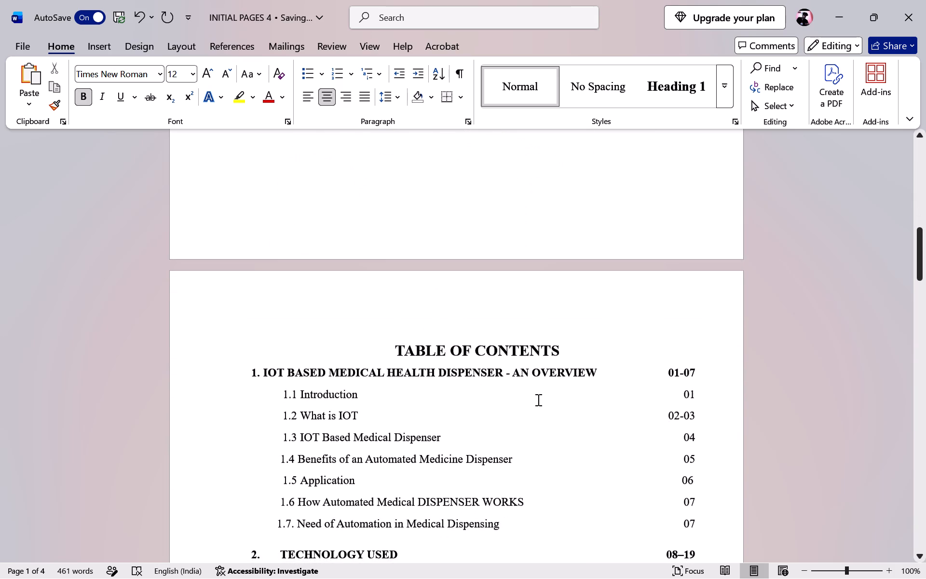
pyautogui.scroll(-2, 537, 400)
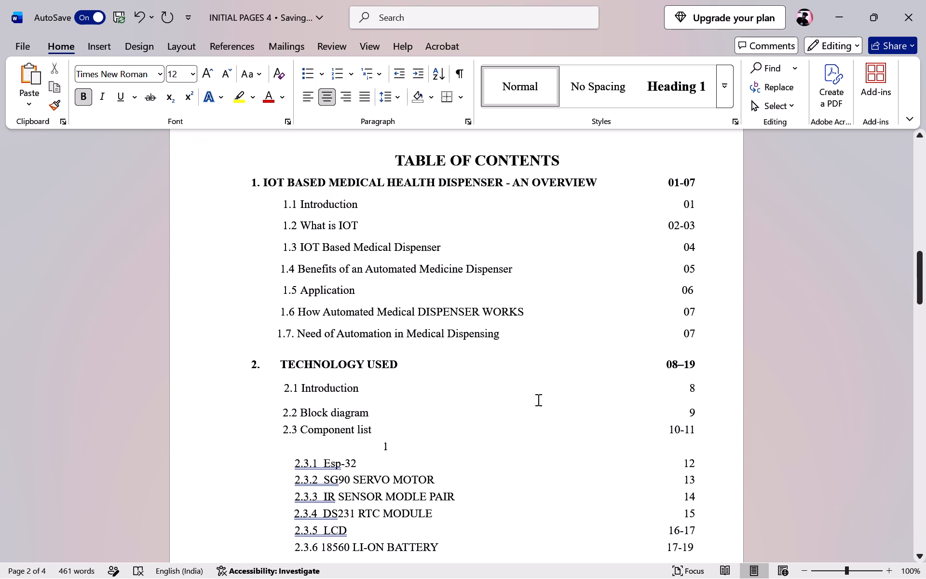
pyautogui.scroll(1, 537, 400)
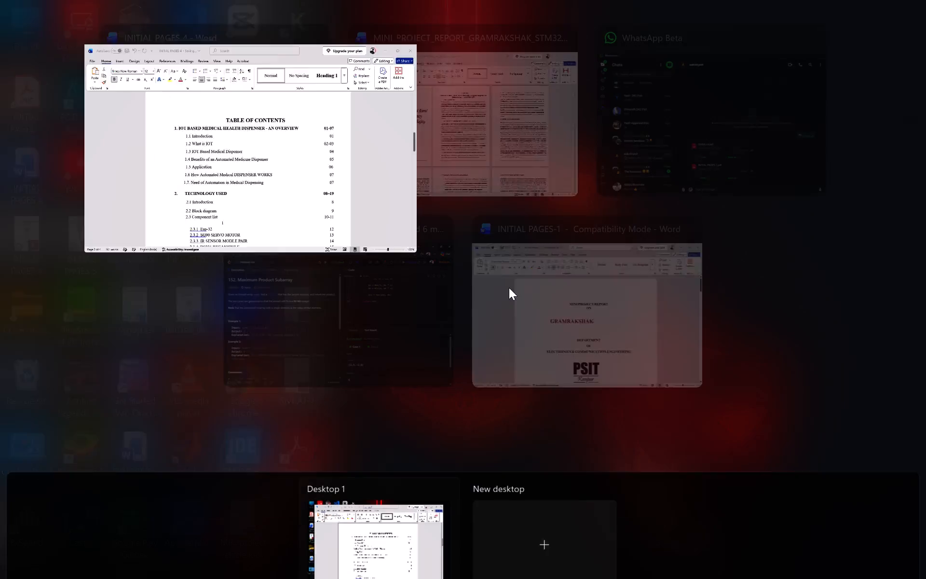
# Check the chapter 1 title in the GramRakshak report and replace IOT BASED MEDICAL HEALTH DISPENSER with GRAMRAKSHAK in the table of contents' first heading.
pyautogui.click(503, 156)
pyautogui.scroll(-1, 421, 278)
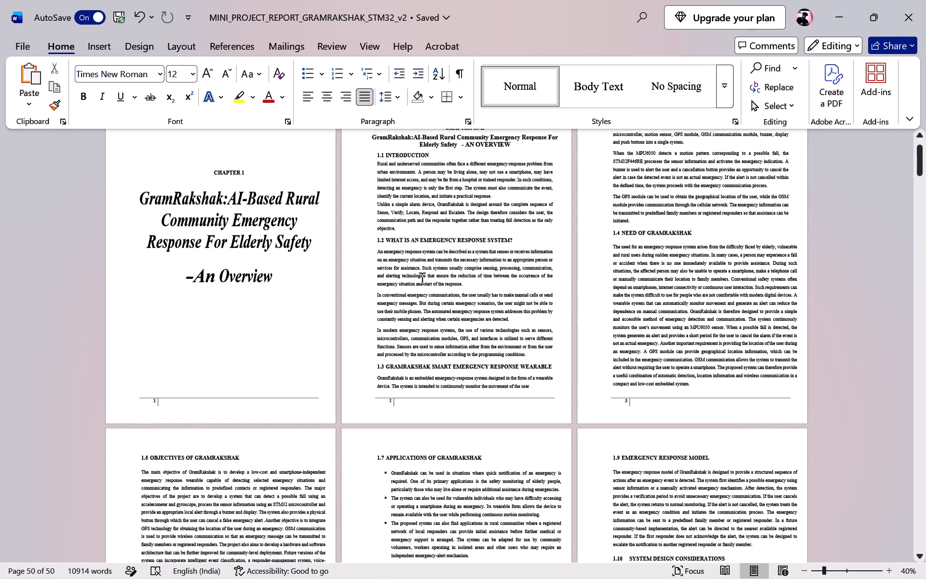
pyautogui.scroll(1, 421, 278)
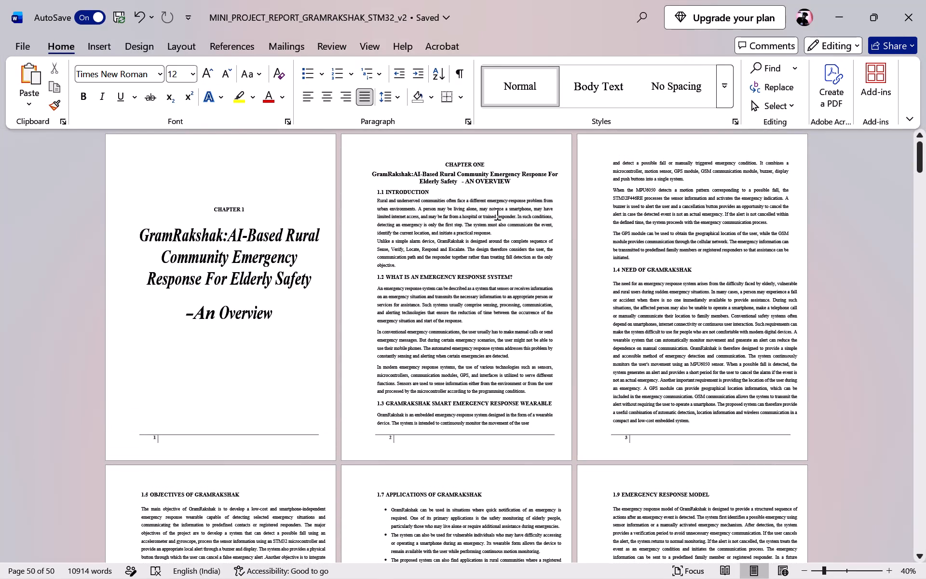
pyautogui.click(552, 131)
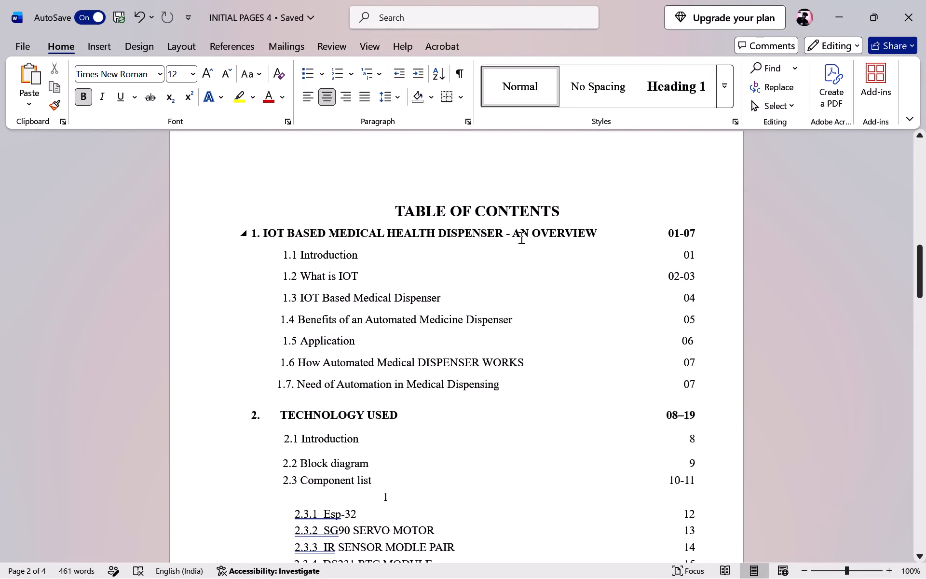
pyautogui.click(505, 233)
pyautogui.press('BackSpace')
pyautogui.press('BackSpace')
pyautogui.press('BackSpace')
pyautogui.press('BackSpace')
pyautogui.press('BackSpace')
pyautogui.press('BackSpace')
pyautogui.press('BackSpace')
pyautogui.press('BackSpace')
pyautogui.press('BackSpace')
pyautogui.press('BackSpace')
pyautogui.press('BackSpace')
pyautogui.press('BackSpace')
pyautogui.press('BackSpace')
pyautogui.press('BackSpace')
pyautogui.press('BackSpace')
pyautogui.press('BackSpace')
pyautogui.press('BackSpace')
pyautogui.press('BackSpace')
pyautogui.press('BackSpace')
pyautogui.press('BackSpace')
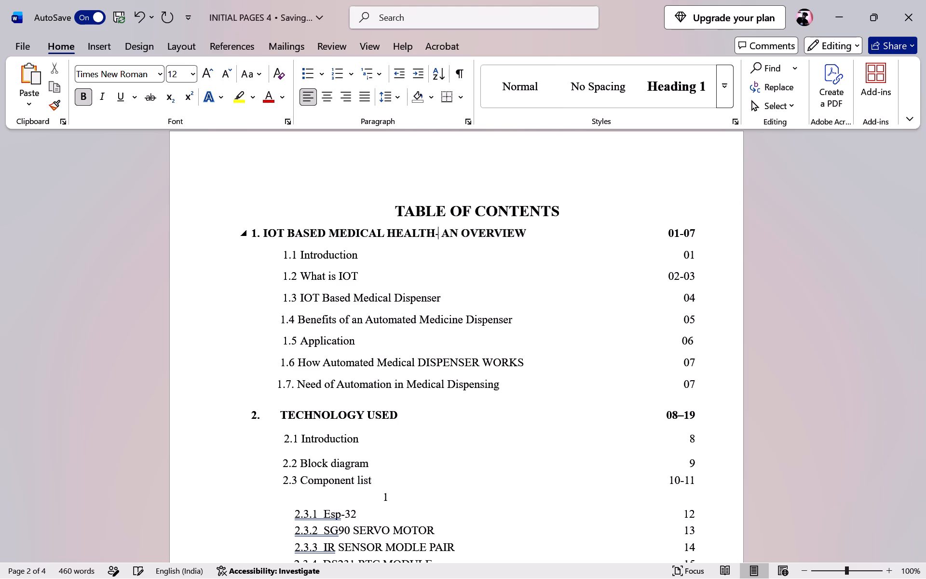
pyautogui.press('BackSpace')
pyautogui.press('BackSpace')
pyautogui.press('BackSpace')
pyautogui.press('BackSpace')
pyautogui.press('BackSpace')
pyautogui.press('BackSpace')
pyautogui.press('BackSpace')
pyautogui.press('BackSpace')
pyautogui.press('BackSpace')
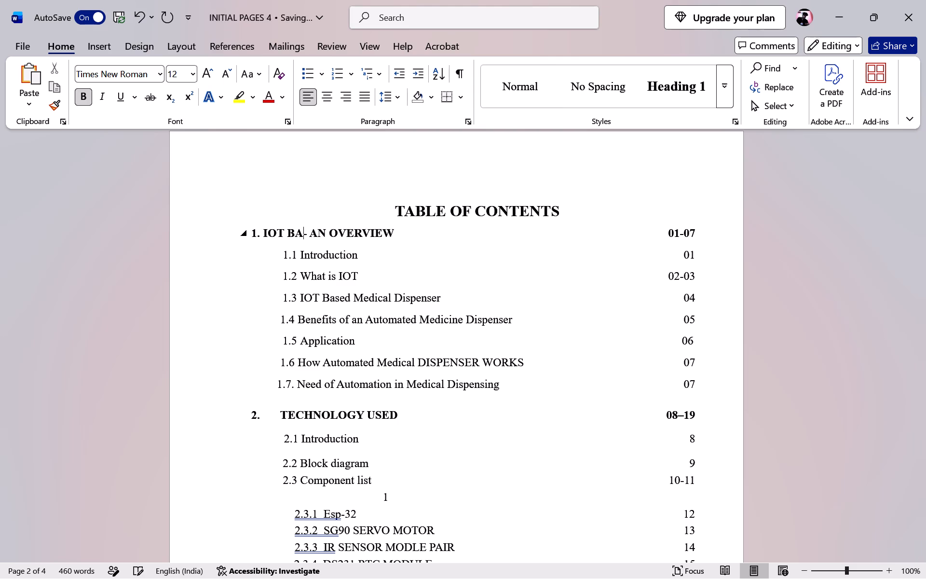
pyautogui.press('BackSpace')
pyautogui.press('BackSpace')
pyautogui.press('BackSpace')
pyautogui.press('BackSpace')
pyautogui.press('BackSpace')
pyautogui.press('BackSpace')
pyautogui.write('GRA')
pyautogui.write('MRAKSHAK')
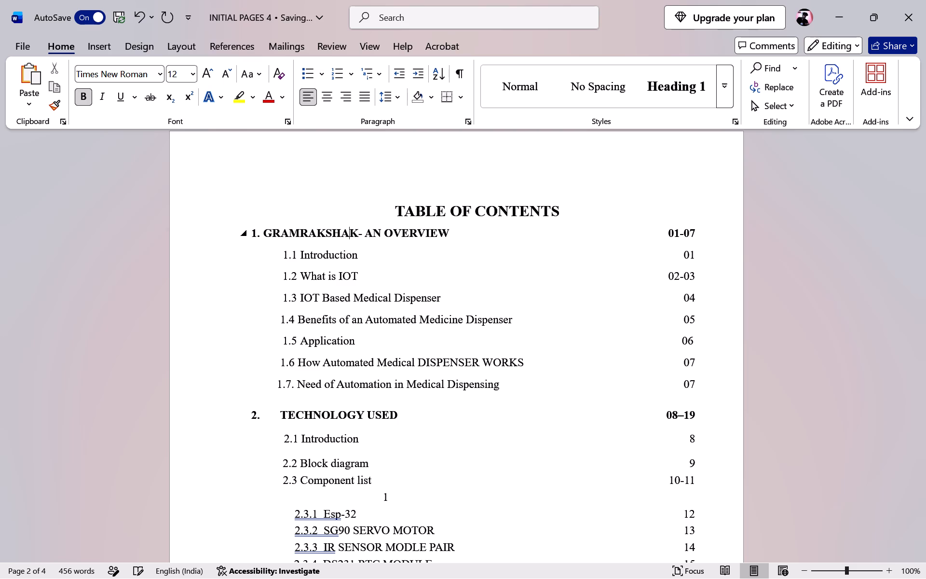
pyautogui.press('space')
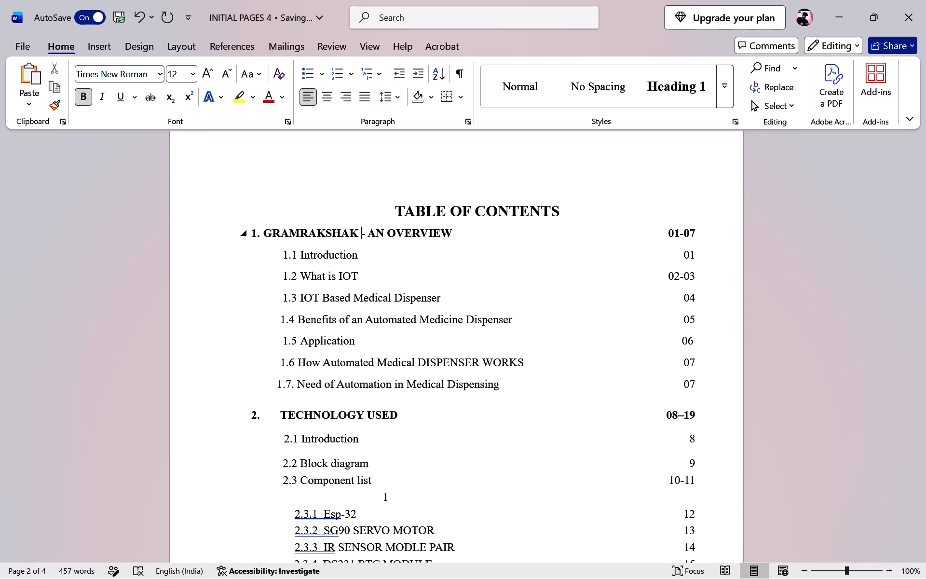
# Check the chapter 1 title in the GramRakshak report and the project title on the INITIAL PAGES 4 cover page.
pyautogui.click(504, 138)
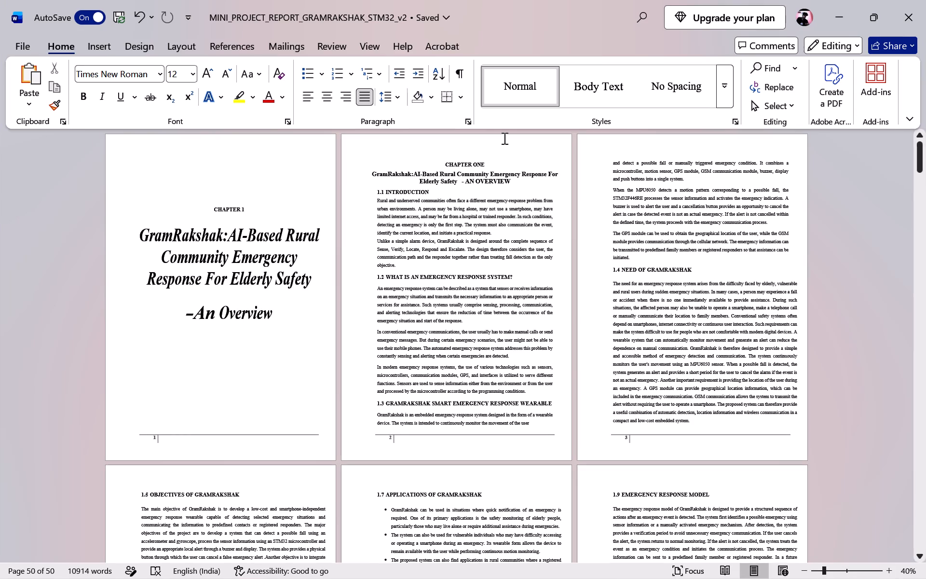
pyautogui.click(504, 138)
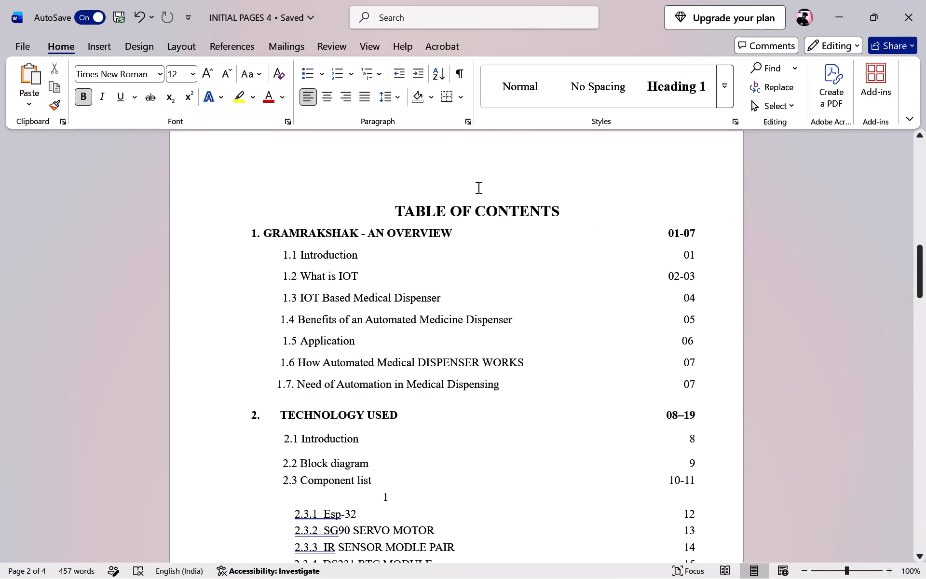
pyautogui.scroll(1, 477, 187)
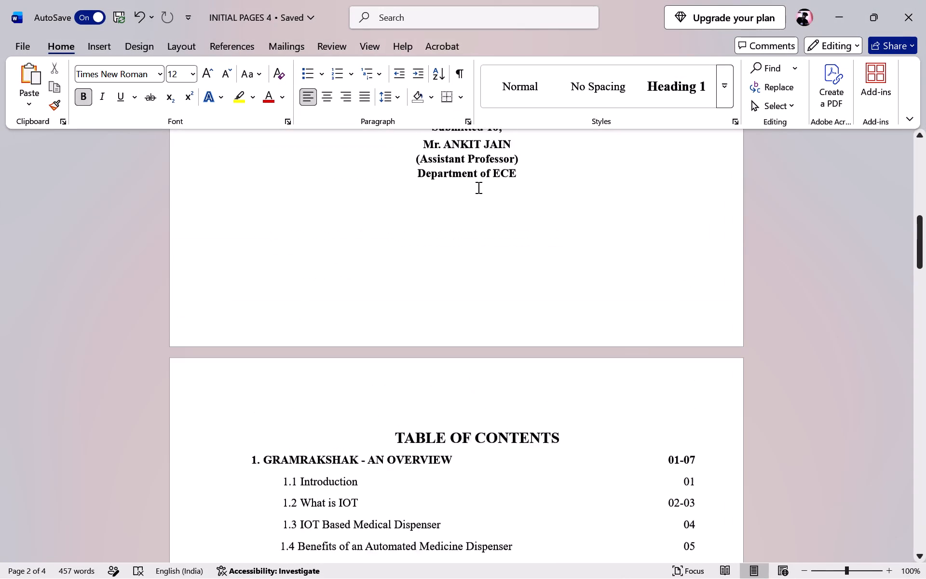
pyautogui.scroll(2, 477, 187)
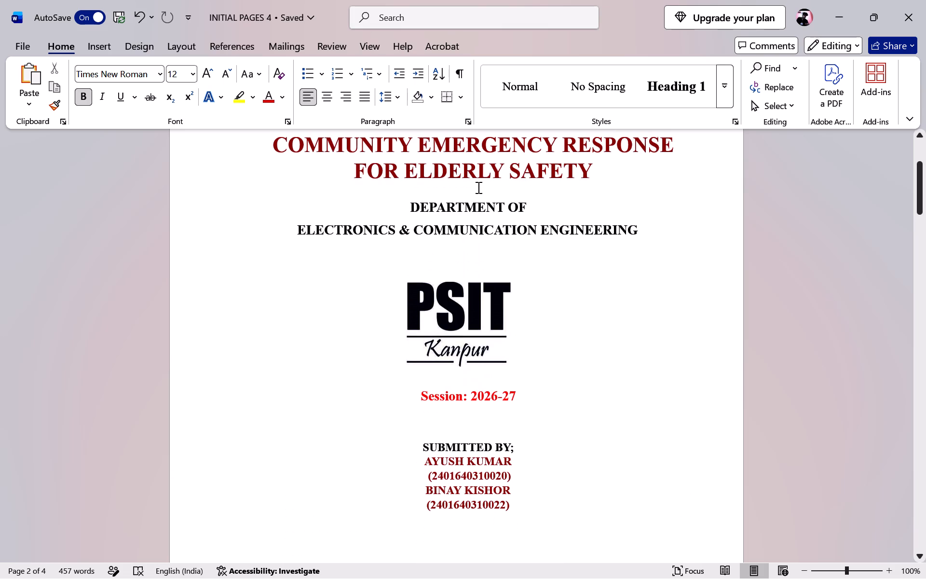
pyautogui.scroll(1, 477, 187)
pyautogui.scroll(-3, 477, 187)
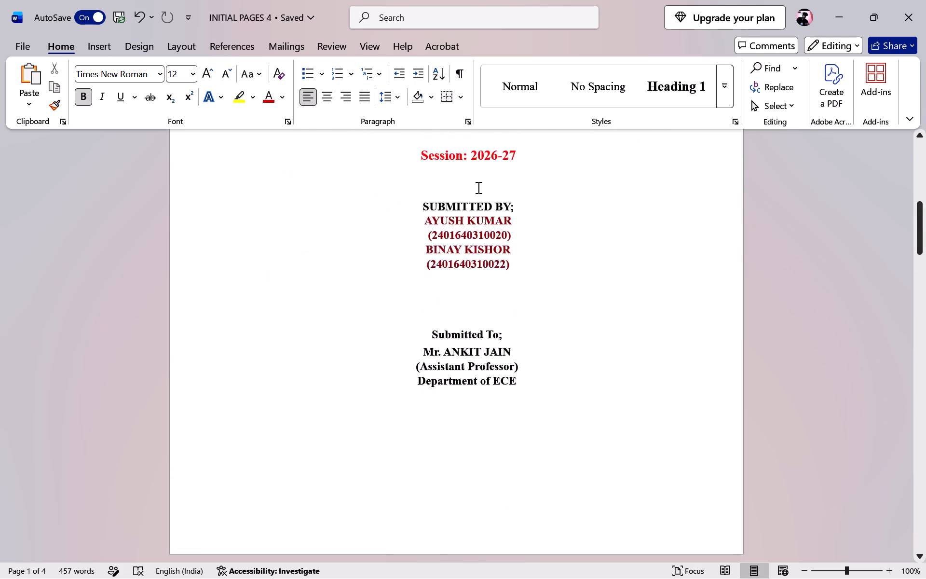
pyautogui.scroll(-2, 477, 187)
# Add a colon after GRAMRAKSHAK in the first contents heading, trying the wording AI BASED COMMUNITY RESPONSE FO and removing it again.
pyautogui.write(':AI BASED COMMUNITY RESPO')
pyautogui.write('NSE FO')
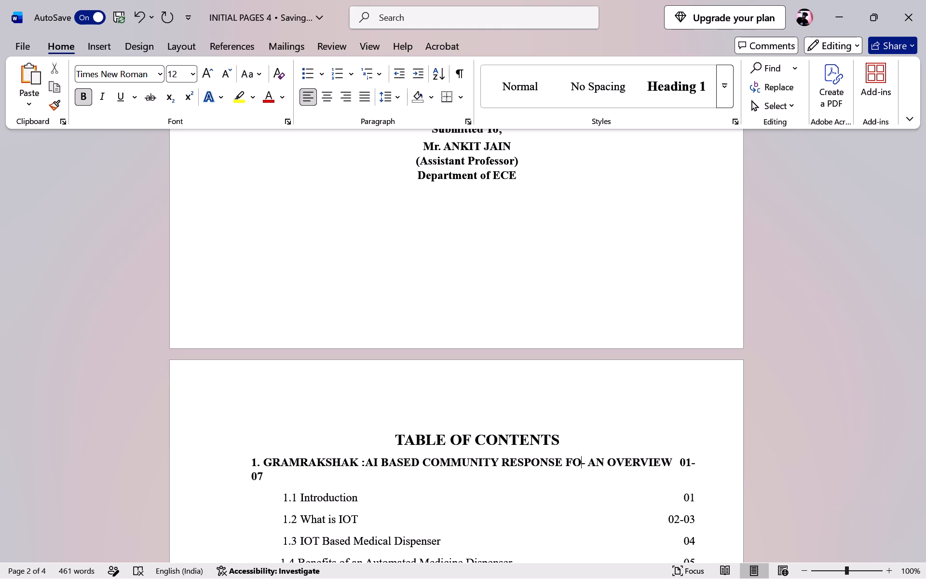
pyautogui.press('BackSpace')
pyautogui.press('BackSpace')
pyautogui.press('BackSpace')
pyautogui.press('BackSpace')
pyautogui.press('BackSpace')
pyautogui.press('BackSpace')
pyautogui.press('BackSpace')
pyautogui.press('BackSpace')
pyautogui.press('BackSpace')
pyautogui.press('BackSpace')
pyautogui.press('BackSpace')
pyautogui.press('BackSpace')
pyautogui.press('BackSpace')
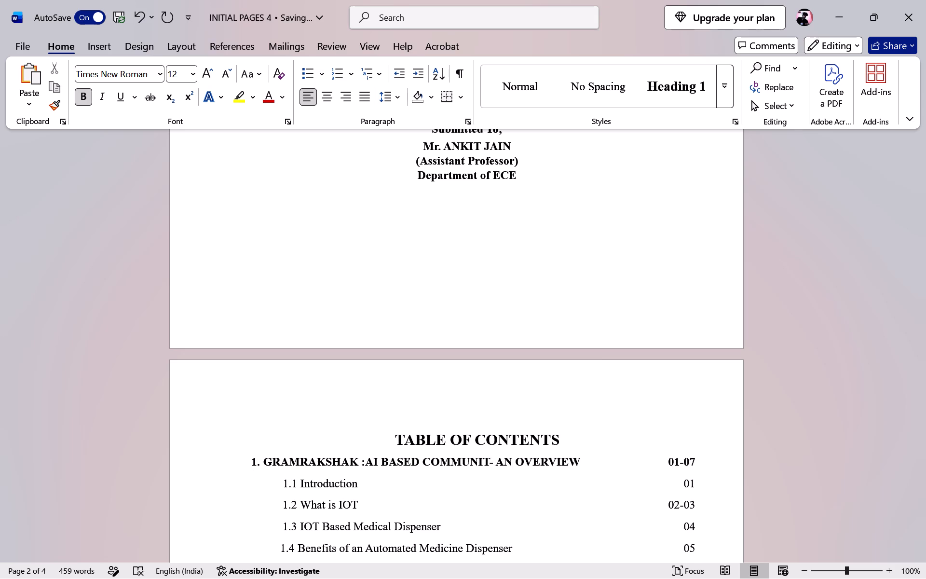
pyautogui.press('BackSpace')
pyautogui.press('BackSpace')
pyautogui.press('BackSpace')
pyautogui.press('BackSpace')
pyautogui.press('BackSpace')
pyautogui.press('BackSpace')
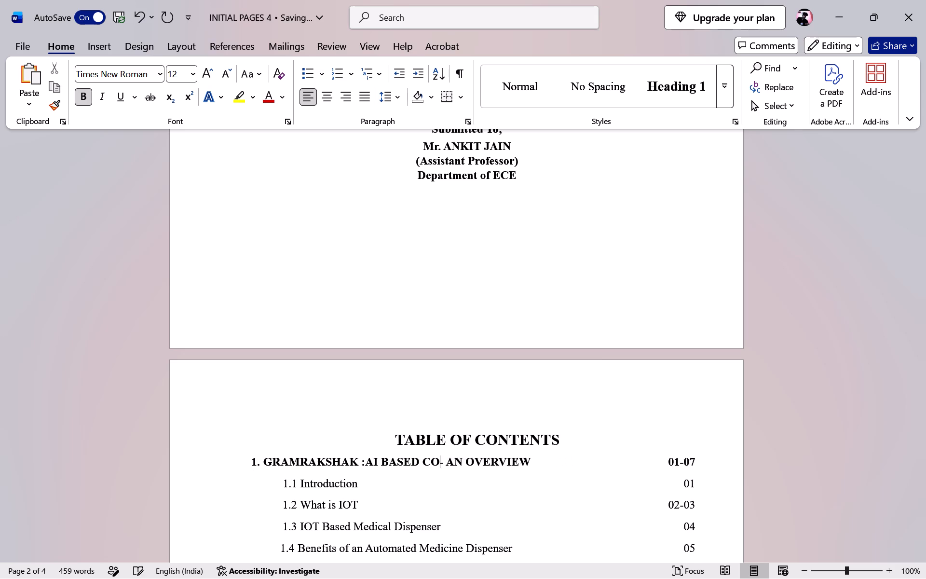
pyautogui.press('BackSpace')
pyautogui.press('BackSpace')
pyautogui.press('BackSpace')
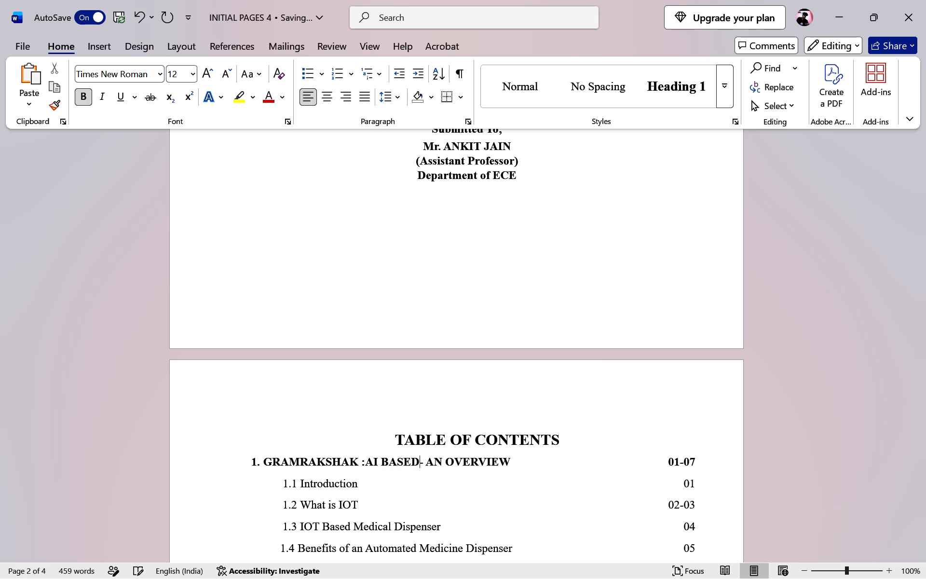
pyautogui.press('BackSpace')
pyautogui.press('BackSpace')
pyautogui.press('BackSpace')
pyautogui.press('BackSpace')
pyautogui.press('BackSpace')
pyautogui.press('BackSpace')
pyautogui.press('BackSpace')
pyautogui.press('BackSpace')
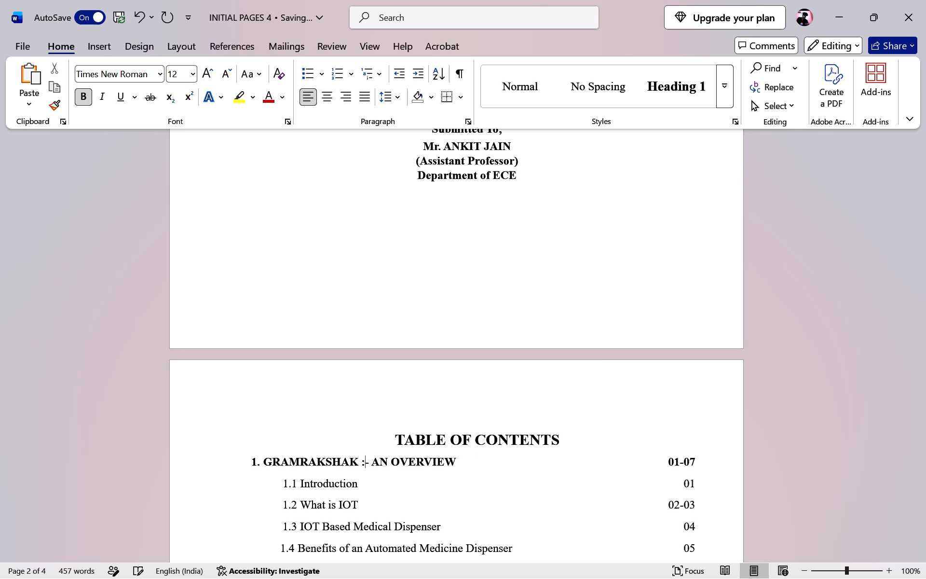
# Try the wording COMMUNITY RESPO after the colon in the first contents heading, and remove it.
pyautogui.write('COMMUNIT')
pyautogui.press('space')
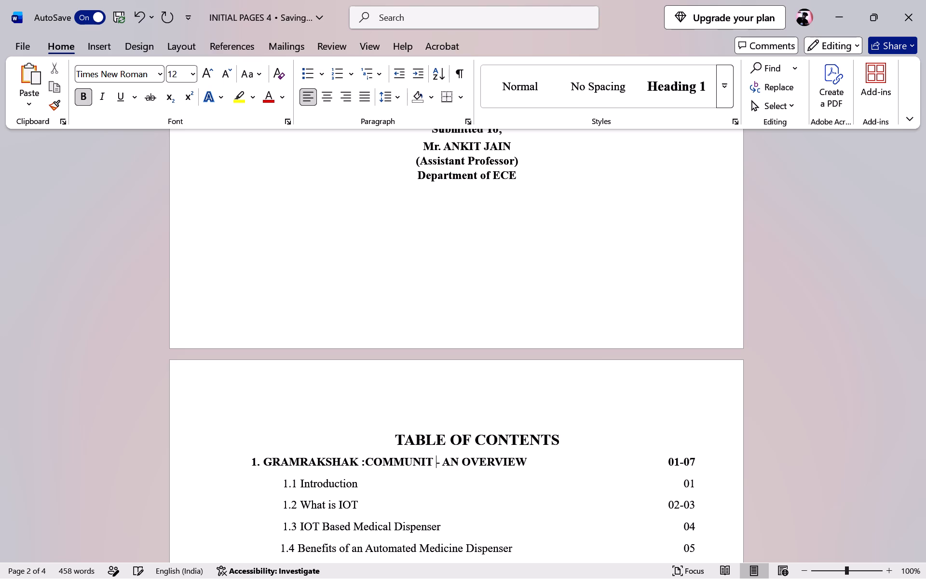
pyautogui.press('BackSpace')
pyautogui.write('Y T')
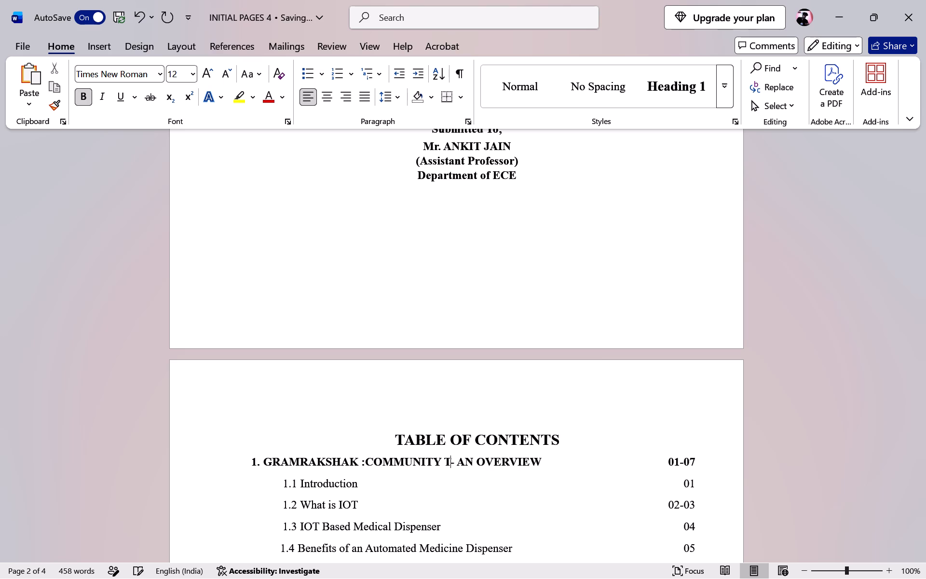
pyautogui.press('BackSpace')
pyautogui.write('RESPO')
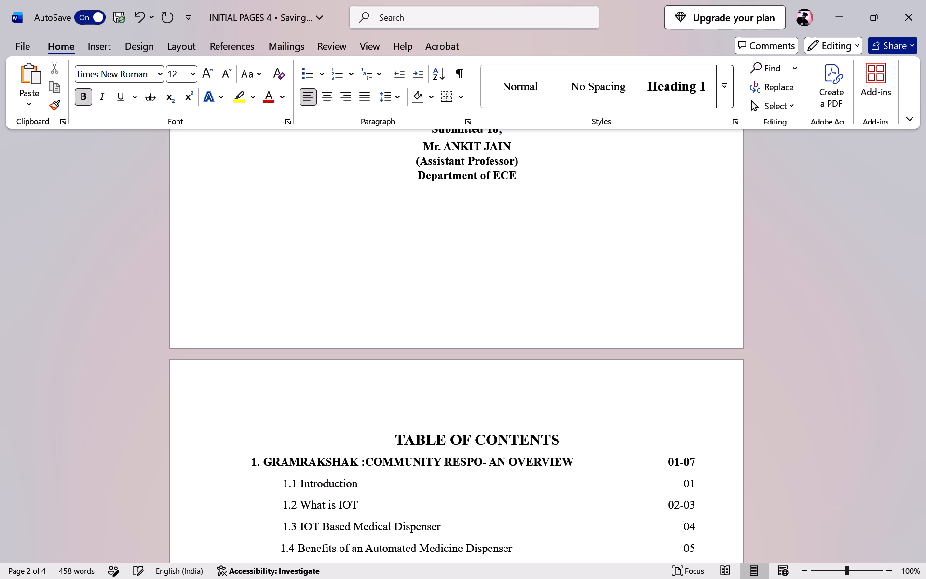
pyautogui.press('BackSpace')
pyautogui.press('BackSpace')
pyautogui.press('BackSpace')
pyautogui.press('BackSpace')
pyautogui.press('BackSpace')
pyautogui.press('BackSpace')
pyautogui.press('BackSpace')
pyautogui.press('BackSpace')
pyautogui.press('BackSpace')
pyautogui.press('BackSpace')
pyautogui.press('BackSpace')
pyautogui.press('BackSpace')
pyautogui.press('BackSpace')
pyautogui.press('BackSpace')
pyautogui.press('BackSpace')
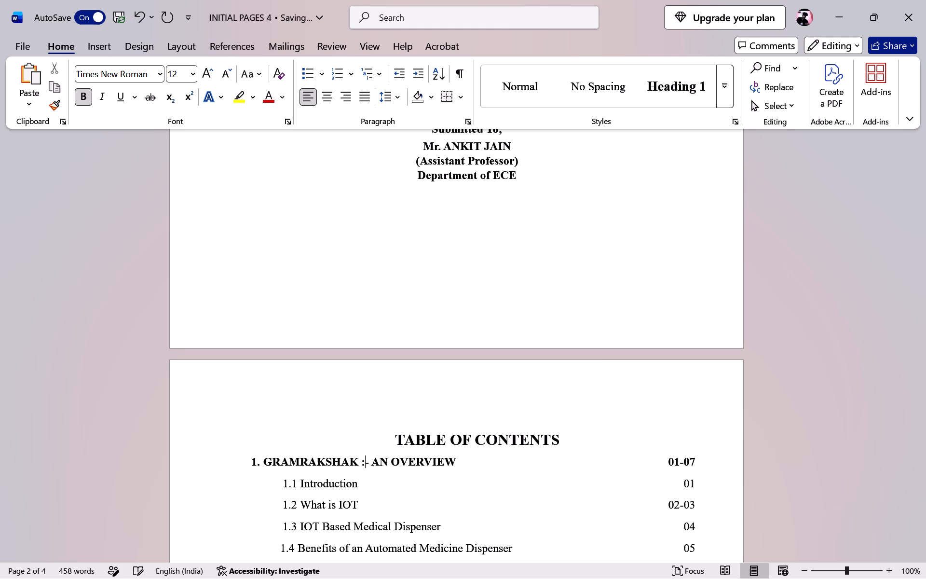
# Enter ELDERLY SAFETY between the colon and AN OVERVIEW in the first contents heading.
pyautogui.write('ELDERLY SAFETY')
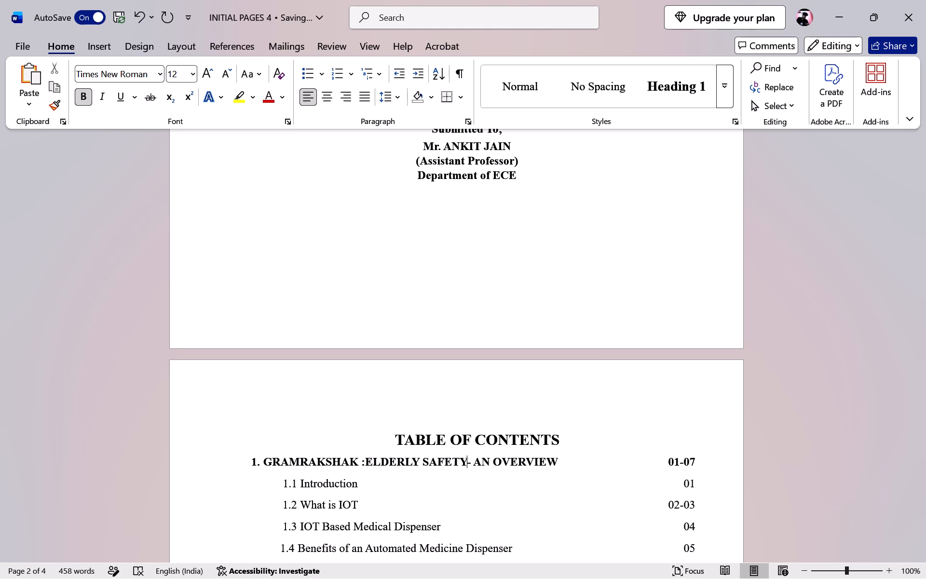
pyautogui.scroll(-1, 477, 187)
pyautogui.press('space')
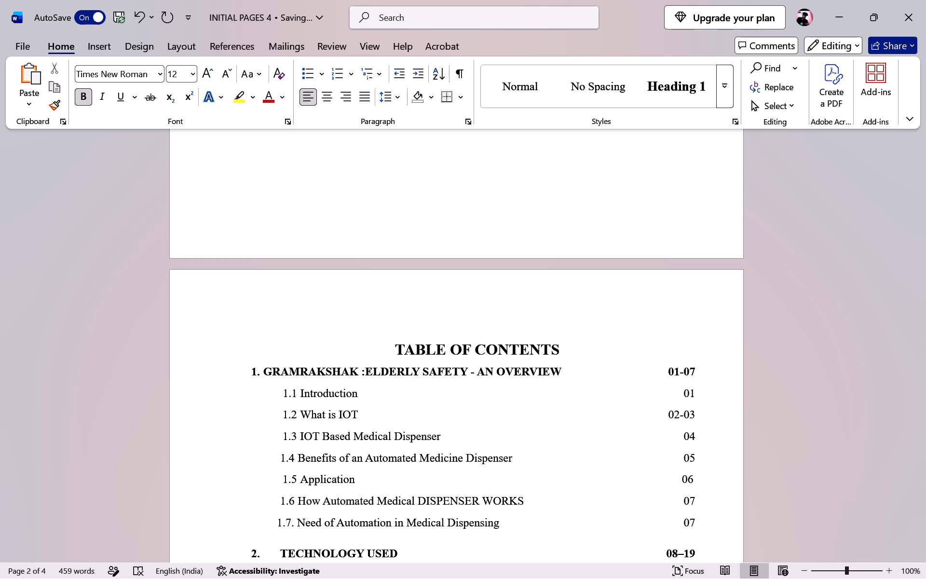
# Check where chapter 1 ends in the GramRakshak report and set the first contents heading's page range to 01-06.
pyautogui.scroll(-1, 483, 226)
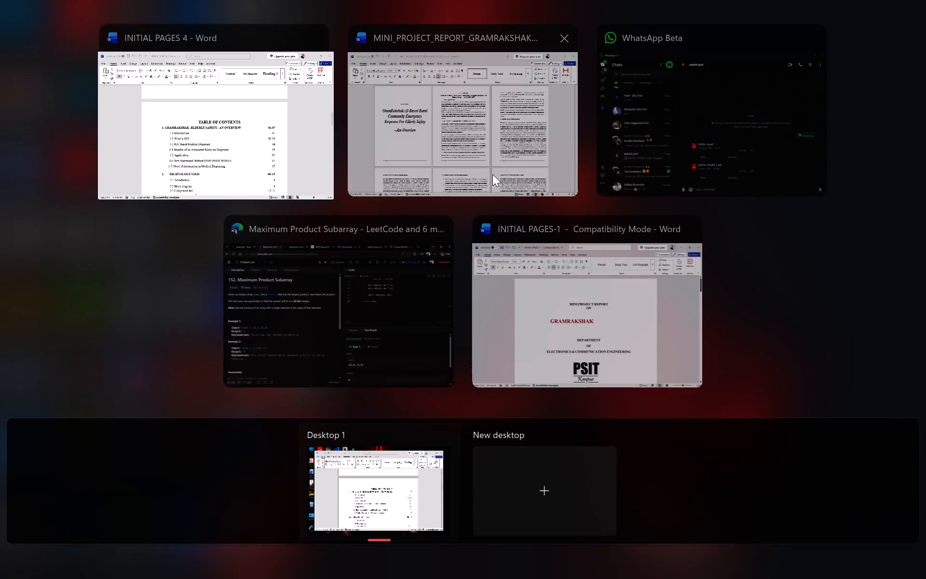
pyautogui.click(492, 158)
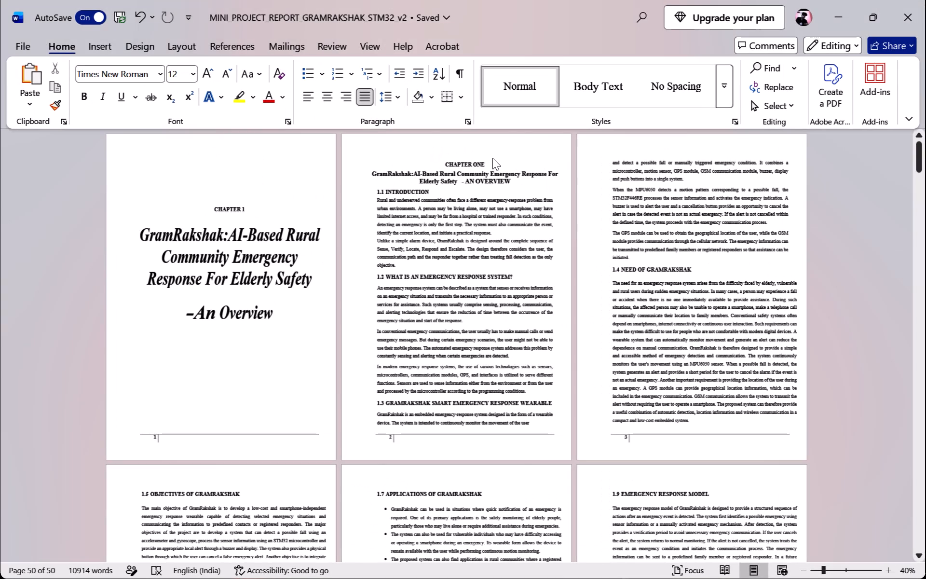
pyautogui.scroll(-1, 492, 158)
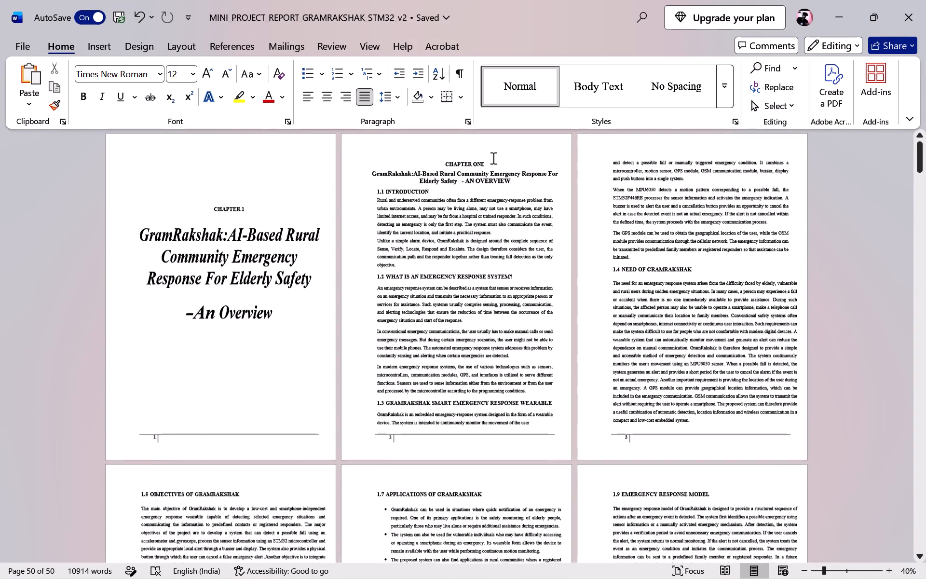
pyautogui.scroll(-6, 492, 158)
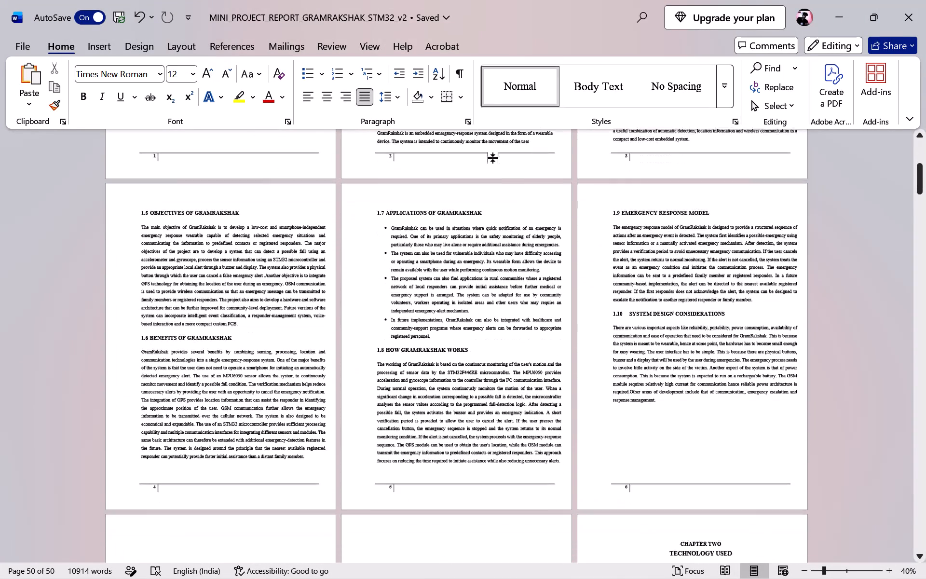
pyautogui.scroll(-4, 492, 158)
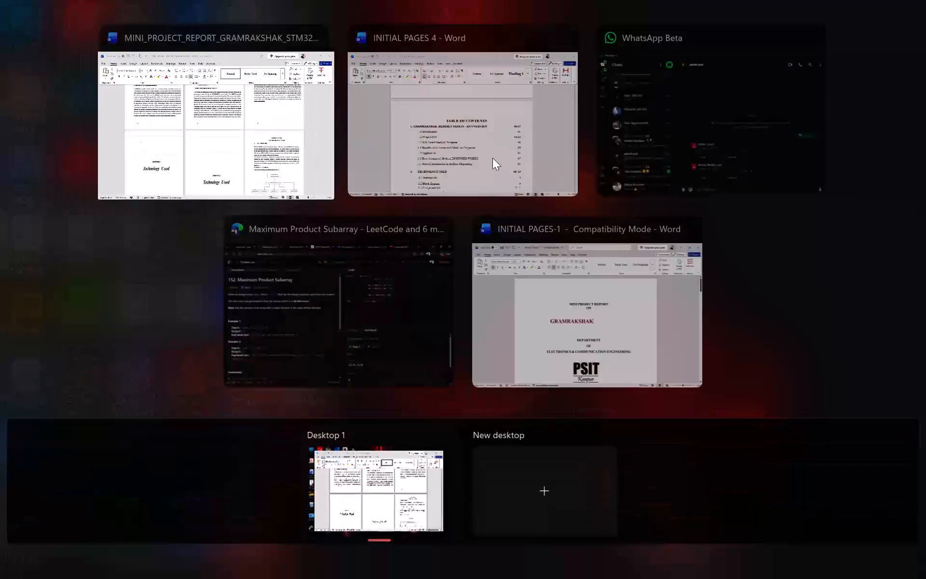
pyautogui.click(492, 158)
pyautogui.click(699, 297)
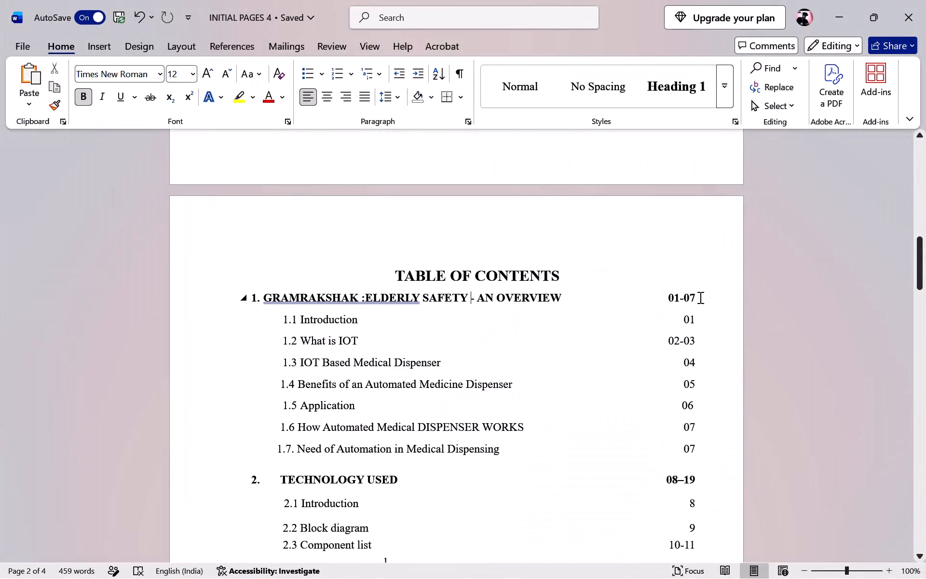
pyautogui.press('BackSpace')
pyautogui.press('BackSpace')
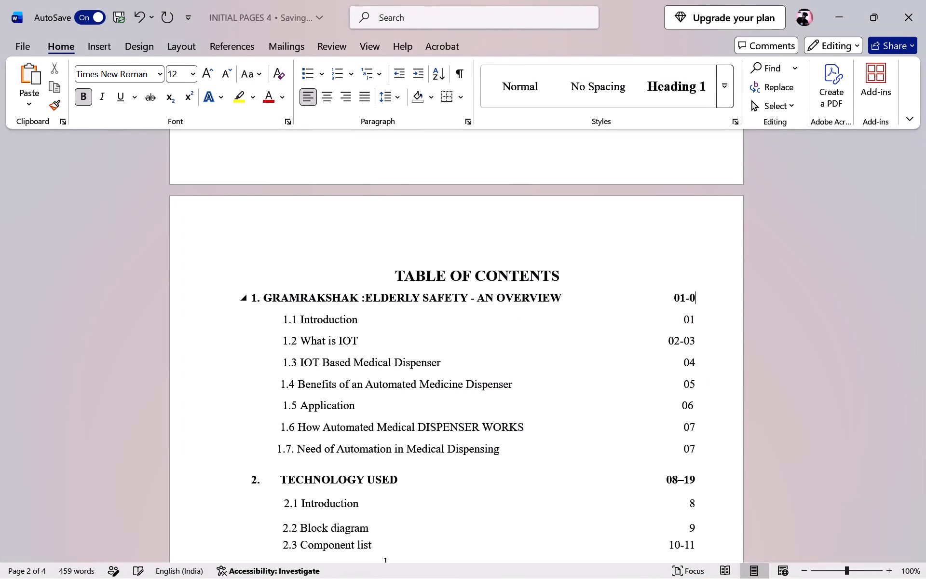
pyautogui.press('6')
# Check the section 1.2 title in the GramRakshak report and replace IOT in contents entry 1.2 with Emergency Res.
pyautogui.scroll(-1, 699, 297)
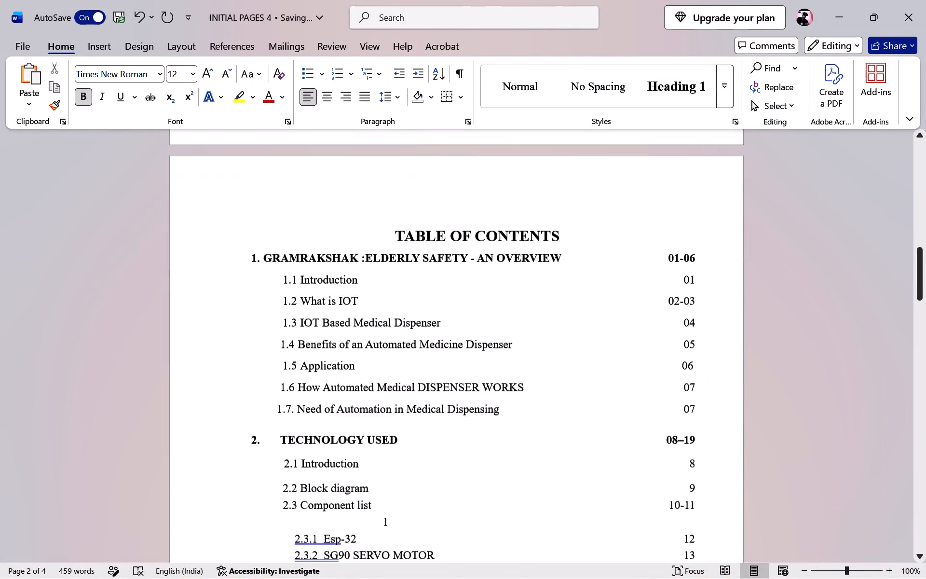
pyautogui.scroll(-1, 699, 297)
pyautogui.click(518, 149)
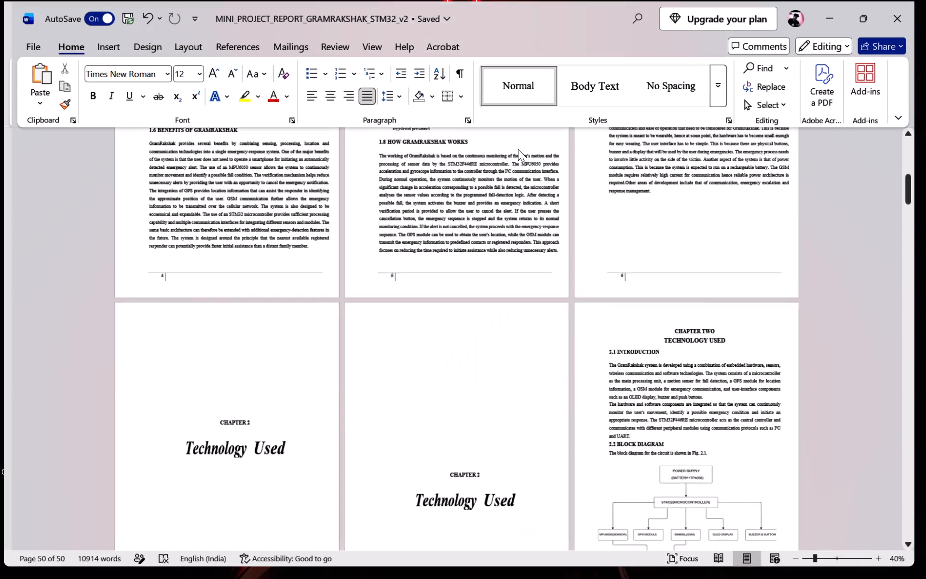
pyautogui.scroll(7, 464, 221)
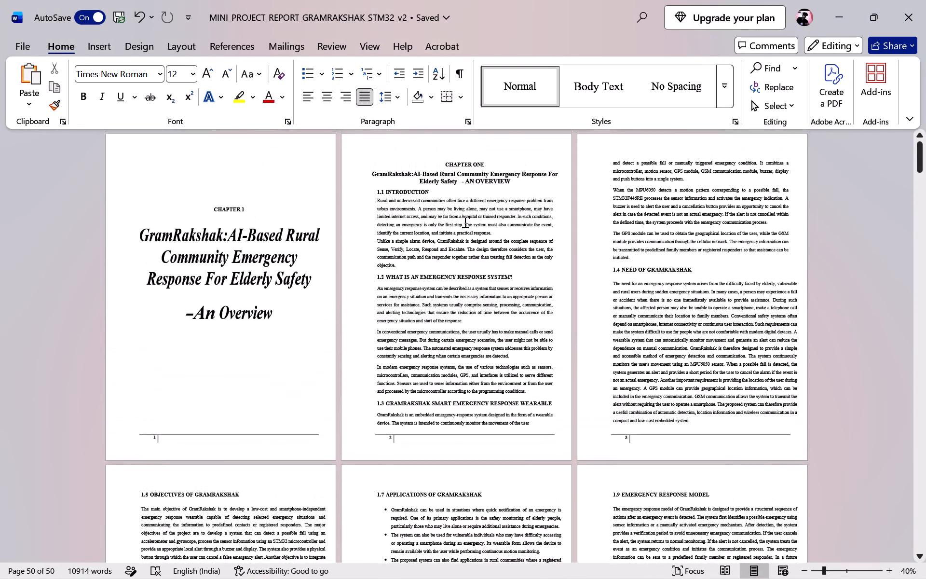
pyautogui.click(469, 153)
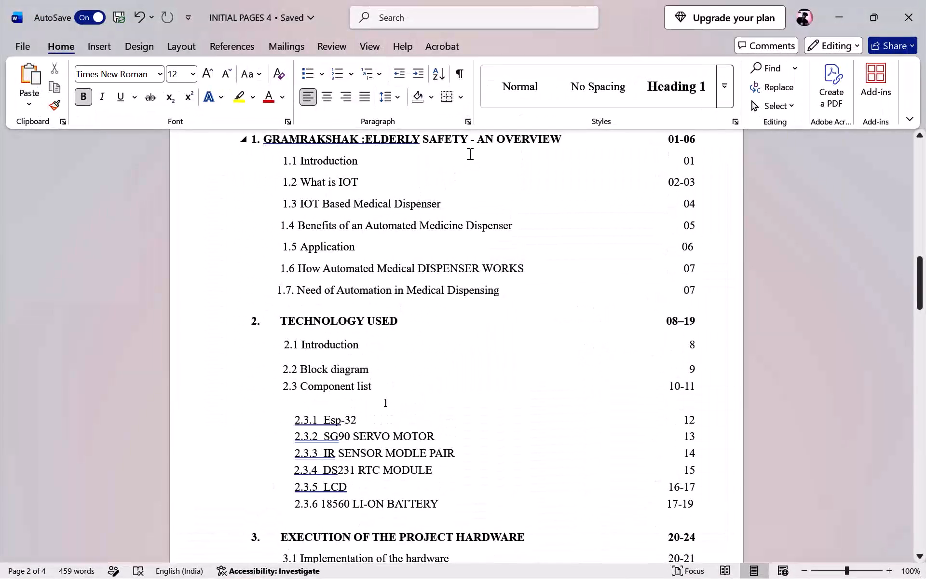
pyautogui.click(469, 153)
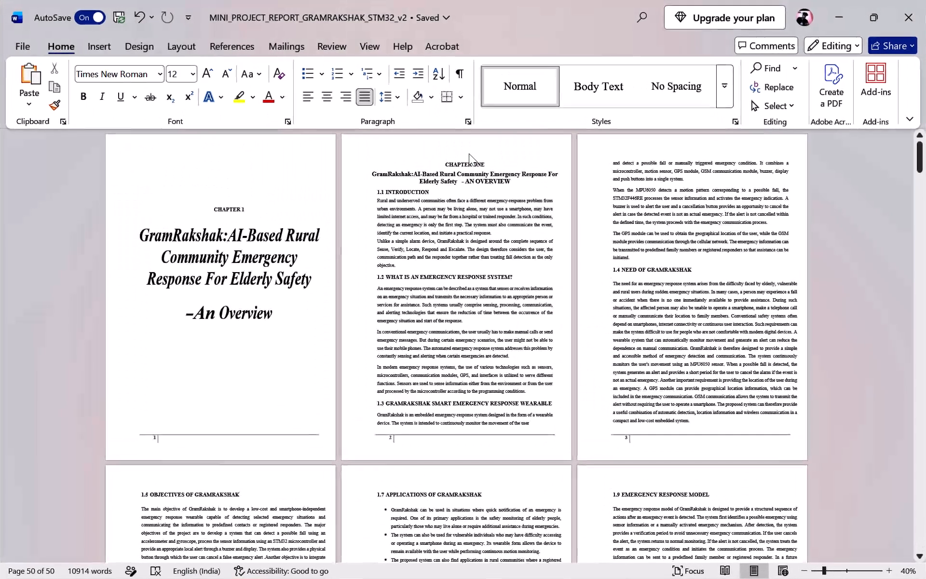
pyautogui.click(469, 153)
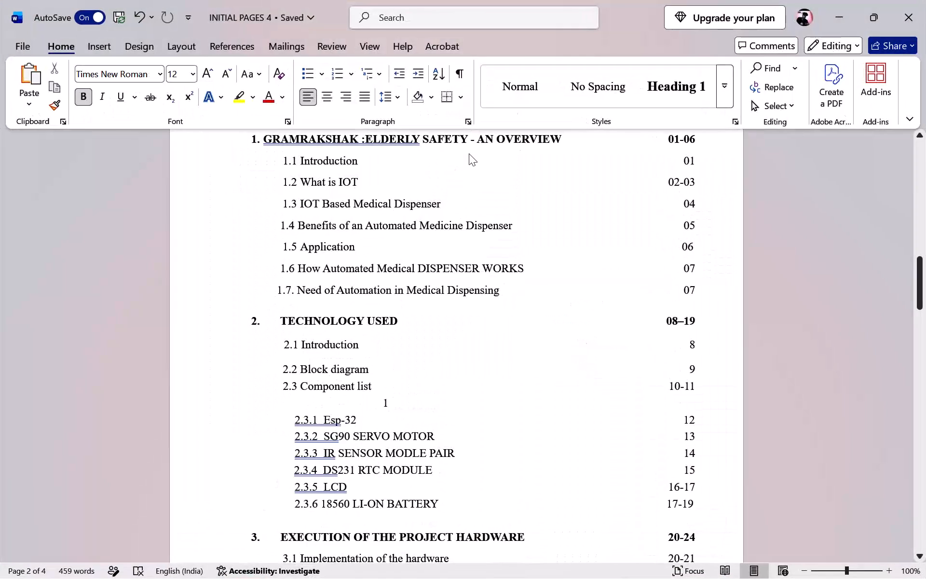
pyautogui.click(366, 181)
pyautogui.press('BackSpace')
pyautogui.press('BackSpace')
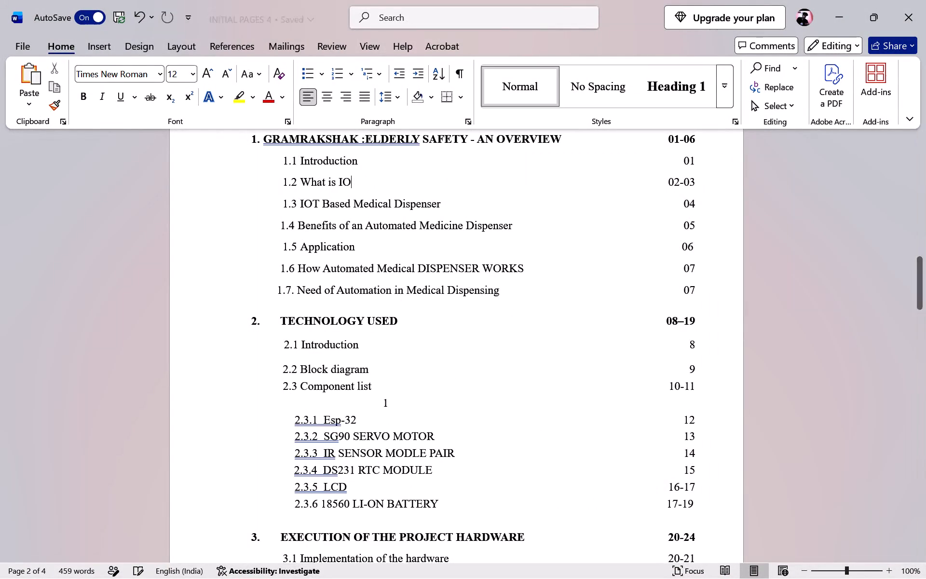
pyautogui.press('BackSpace')
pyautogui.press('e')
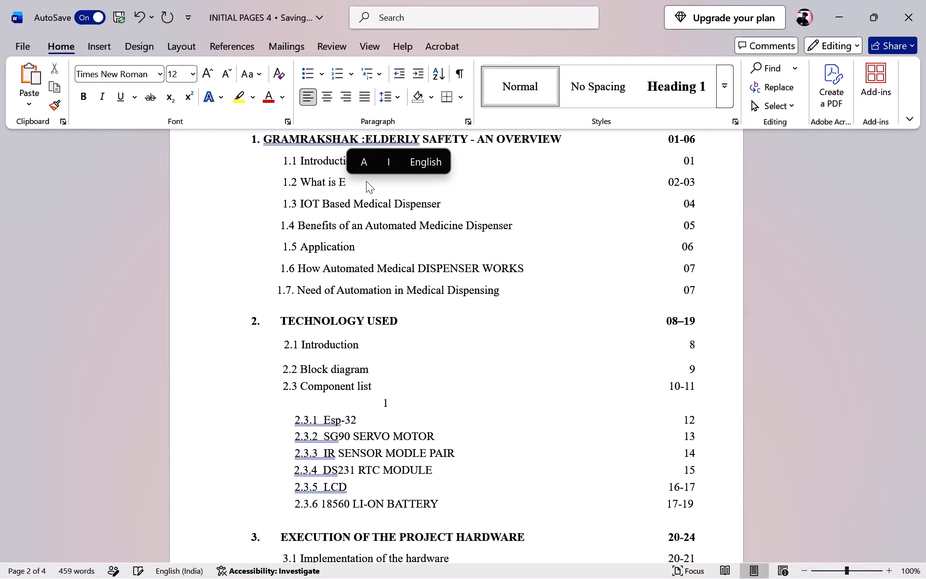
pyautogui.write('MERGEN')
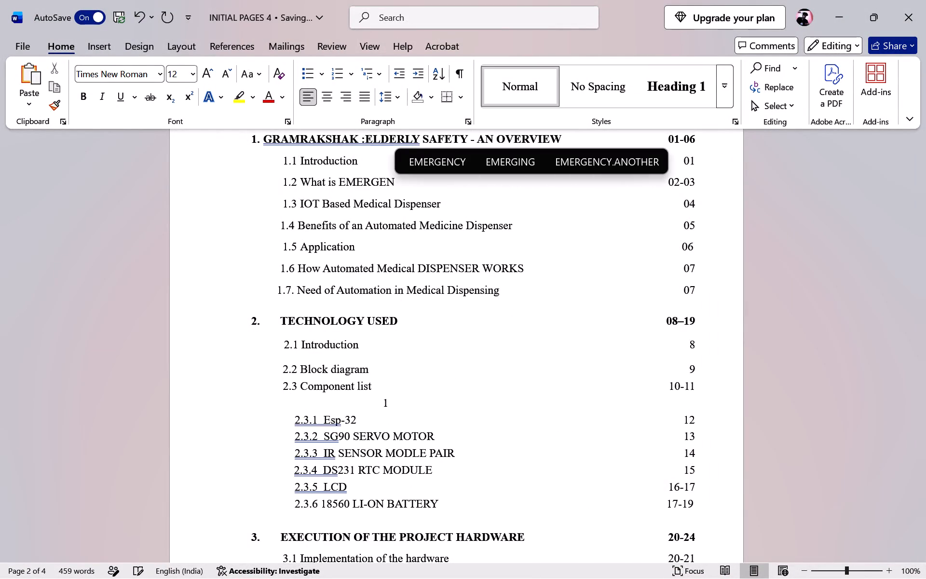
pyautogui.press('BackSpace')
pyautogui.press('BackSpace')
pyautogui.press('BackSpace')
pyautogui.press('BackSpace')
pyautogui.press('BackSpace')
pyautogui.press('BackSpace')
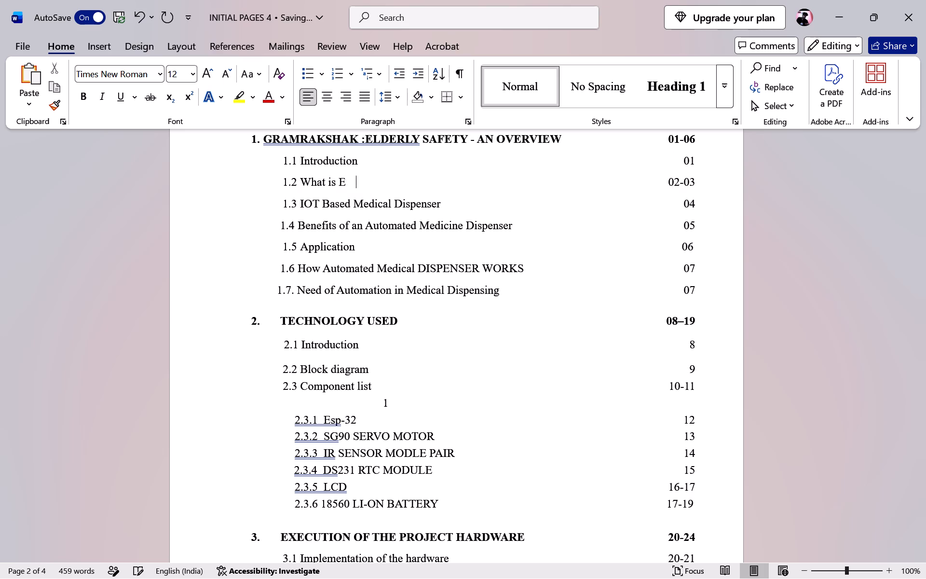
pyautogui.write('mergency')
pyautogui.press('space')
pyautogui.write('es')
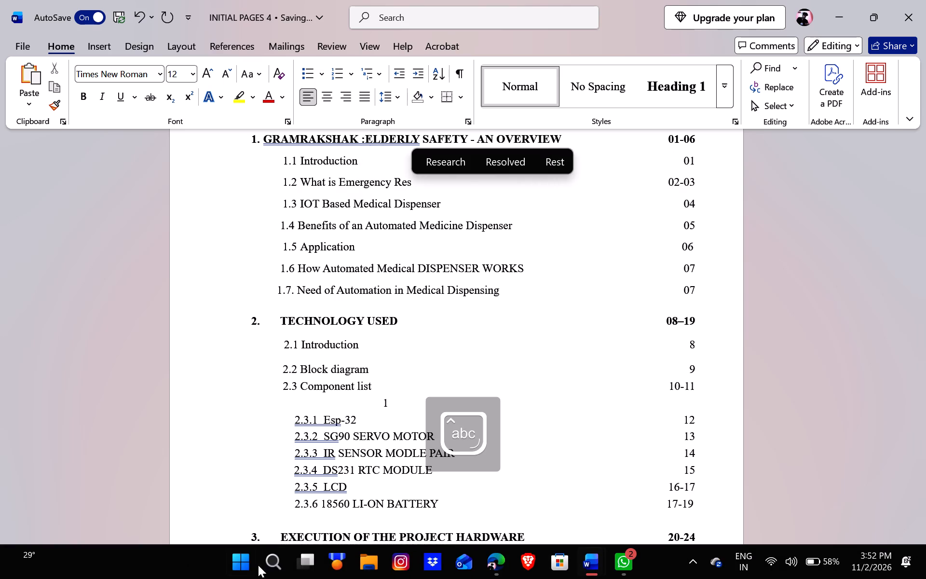
# Find and launch the Kuro app.
pyautogui.click(242, 565)
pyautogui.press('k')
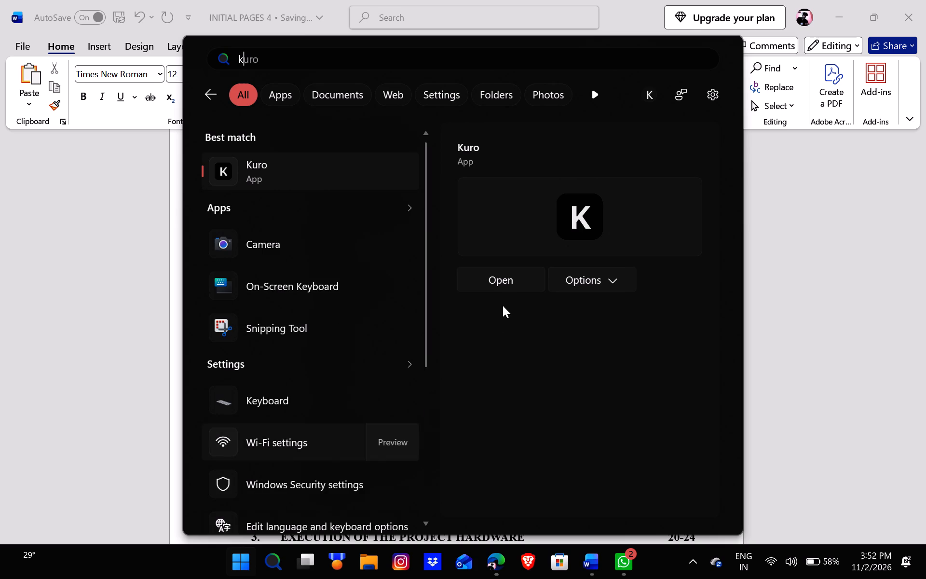
pyautogui.click(517, 276)
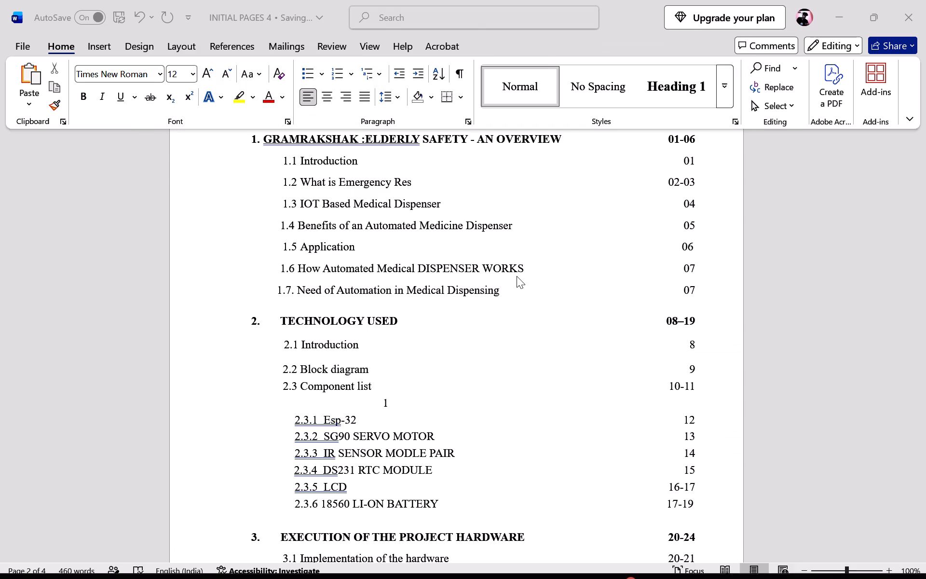
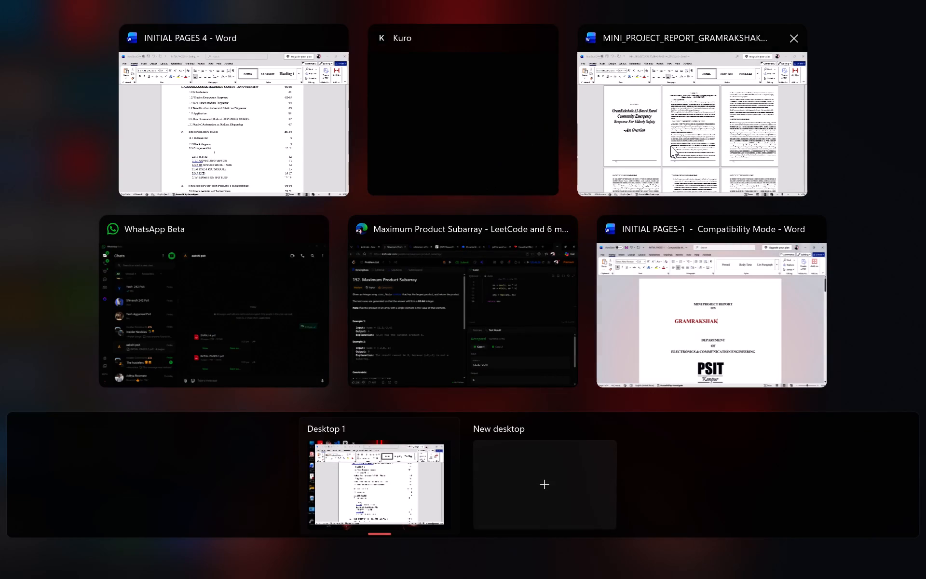
# Check the section 1.2 title in the GramRakshak report and complete contents entry 1.2 as What is an Emergency Response system.
pyautogui.click(670, 146)
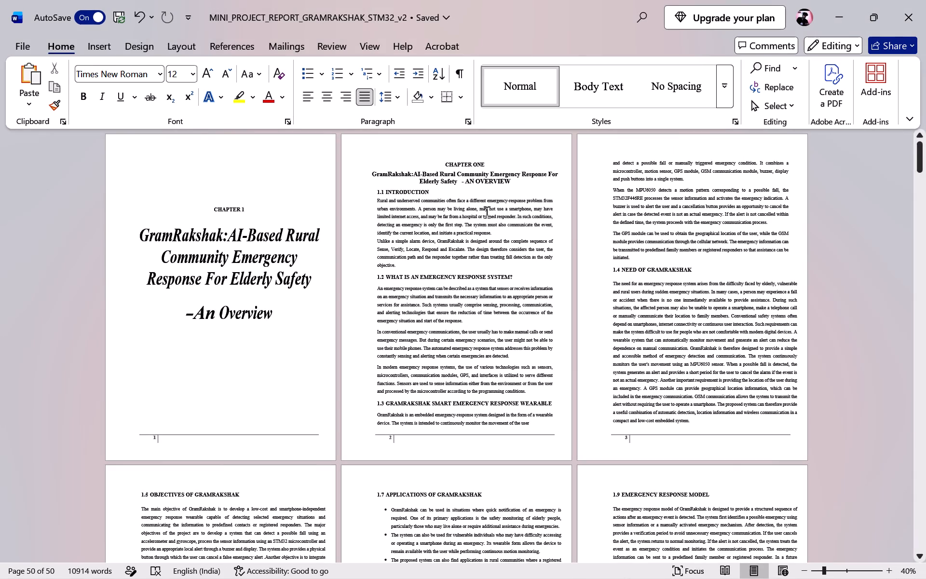
pyautogui.click(520, 118)
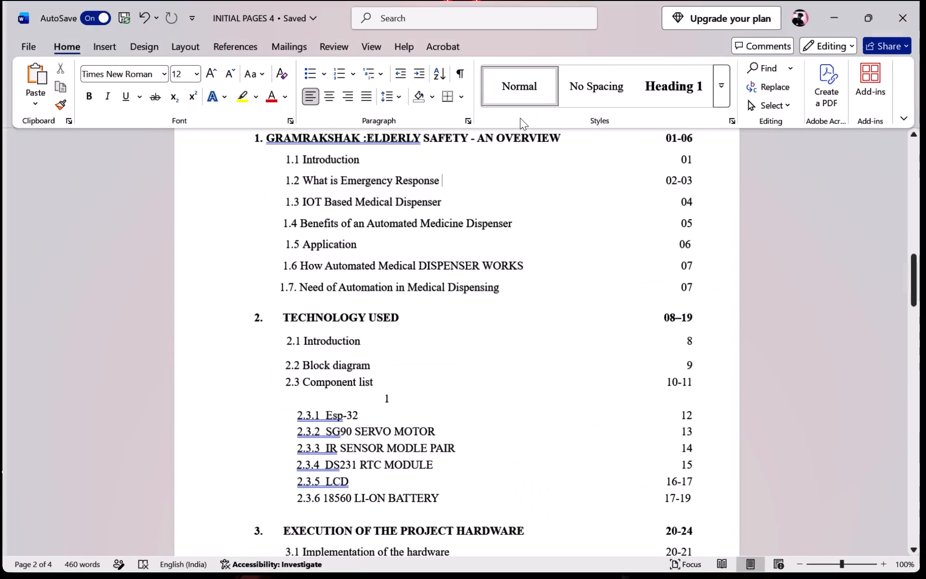
pyautogui.click(338, 181)
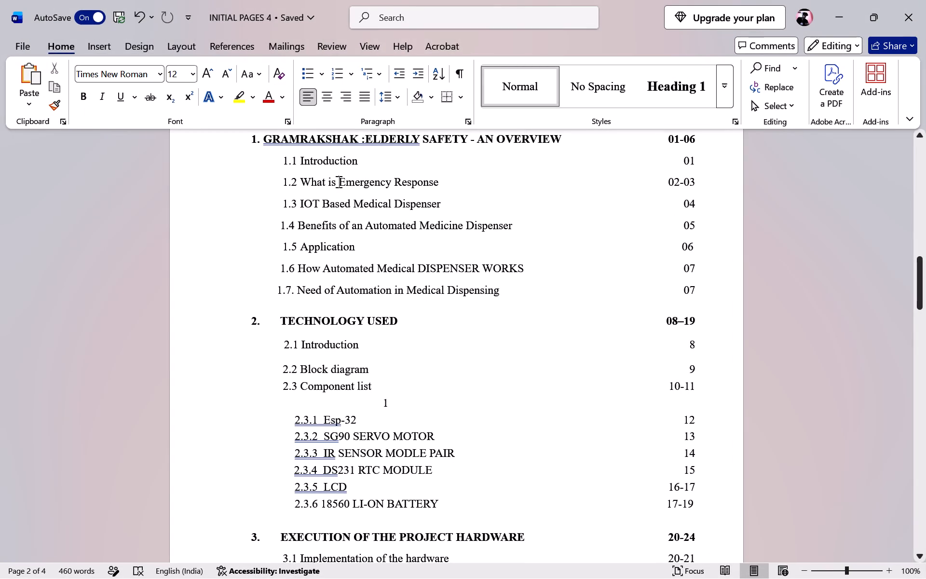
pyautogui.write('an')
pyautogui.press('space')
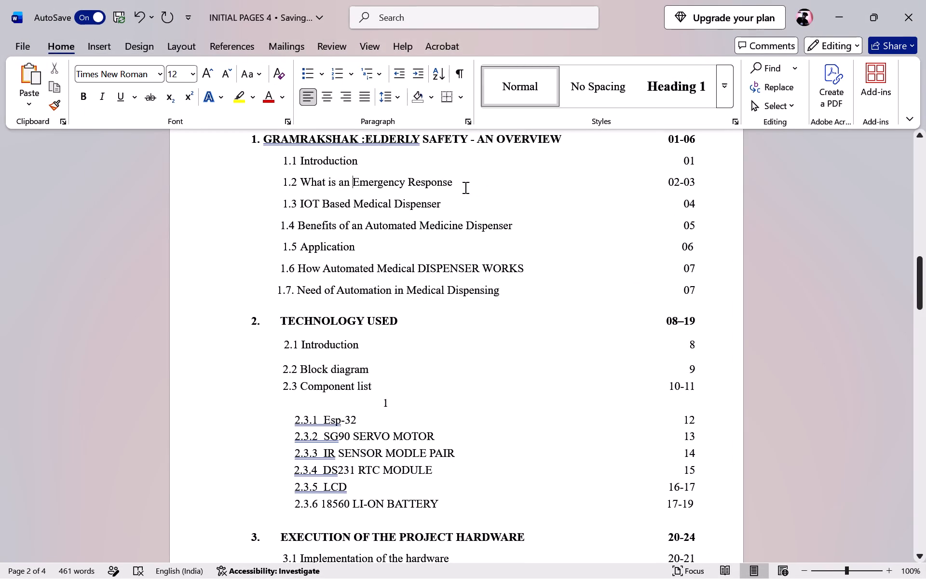
pyautogui.click(464, 185)
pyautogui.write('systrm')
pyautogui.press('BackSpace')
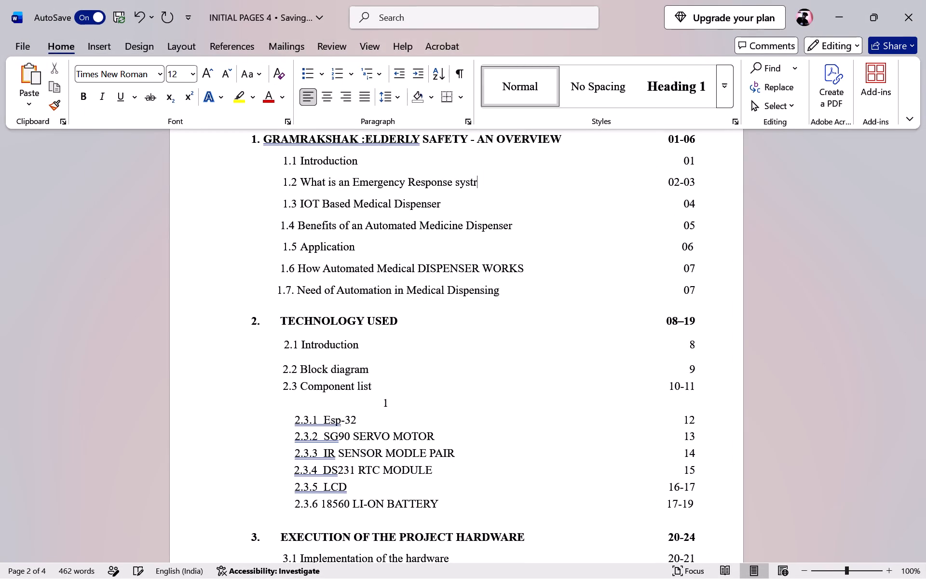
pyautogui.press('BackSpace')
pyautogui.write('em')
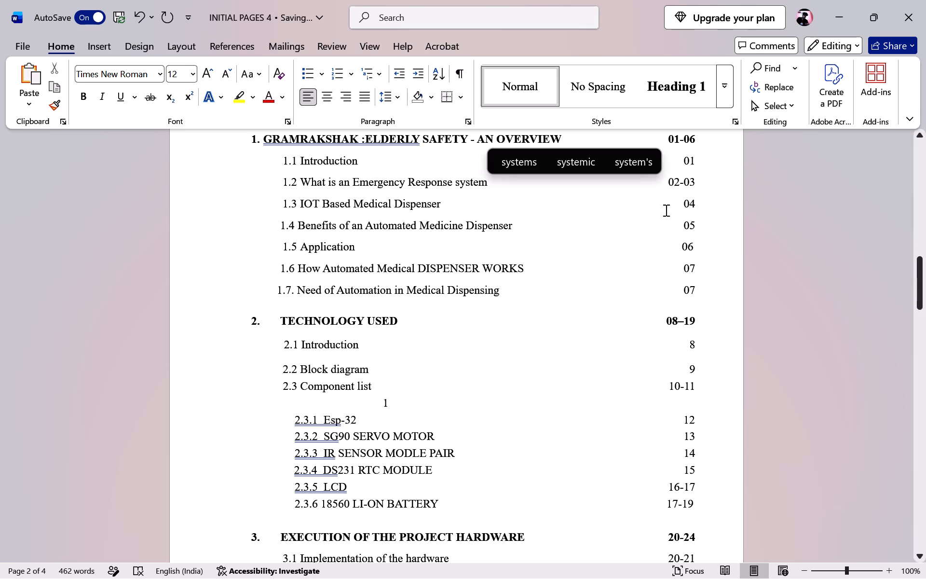
# Check the section 1.3 title in the GramRakshak report and replace the text of contents entry 1.3 with Gramrakshak.
pyautogui.click(566, 131)
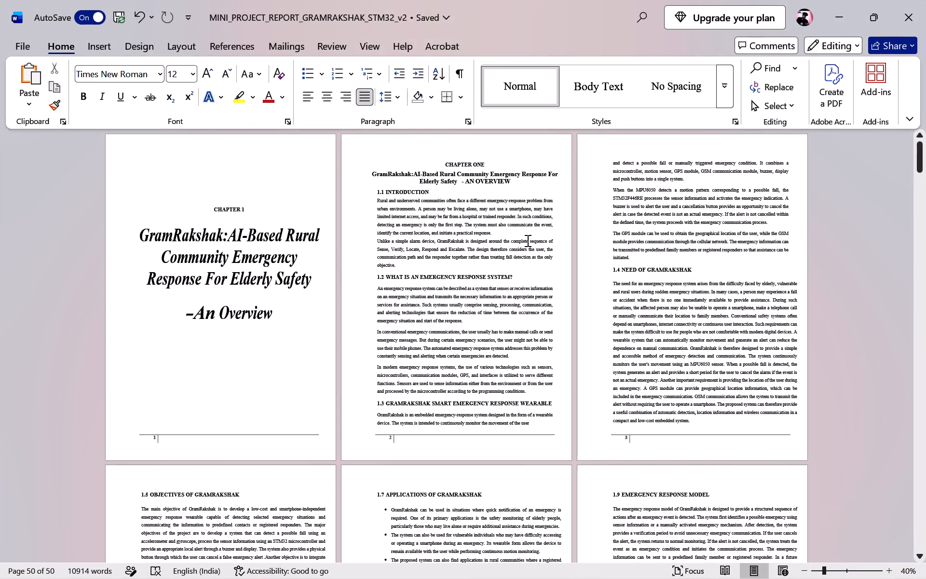
pyautogui.scroll(-1, 527, 240)
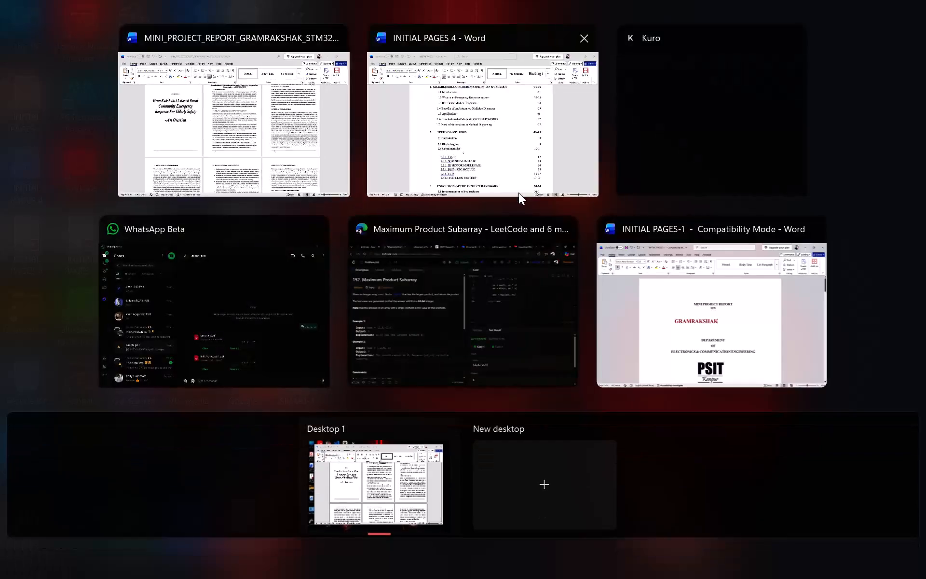
pyautogui.scroll(1, 518, 193)
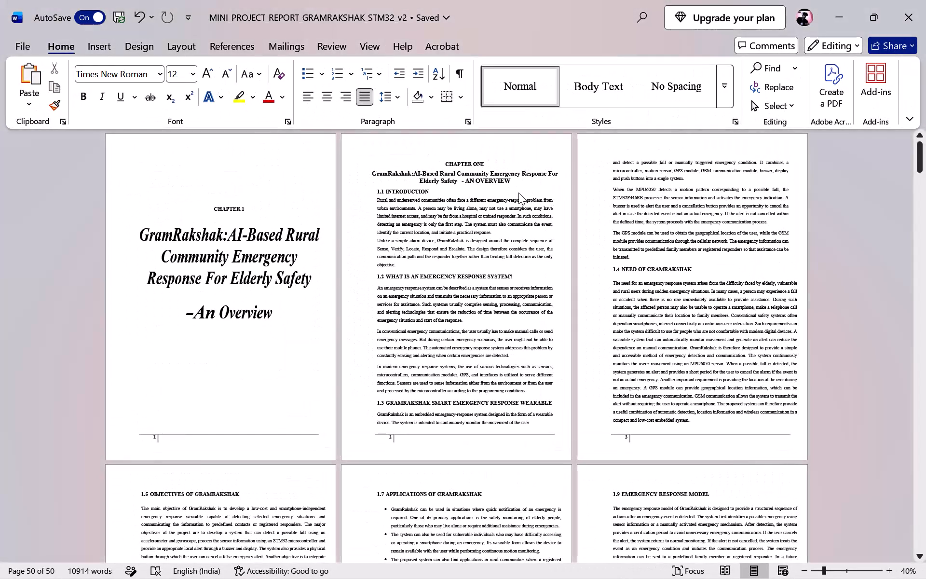
pyautogui.click(502, 129)
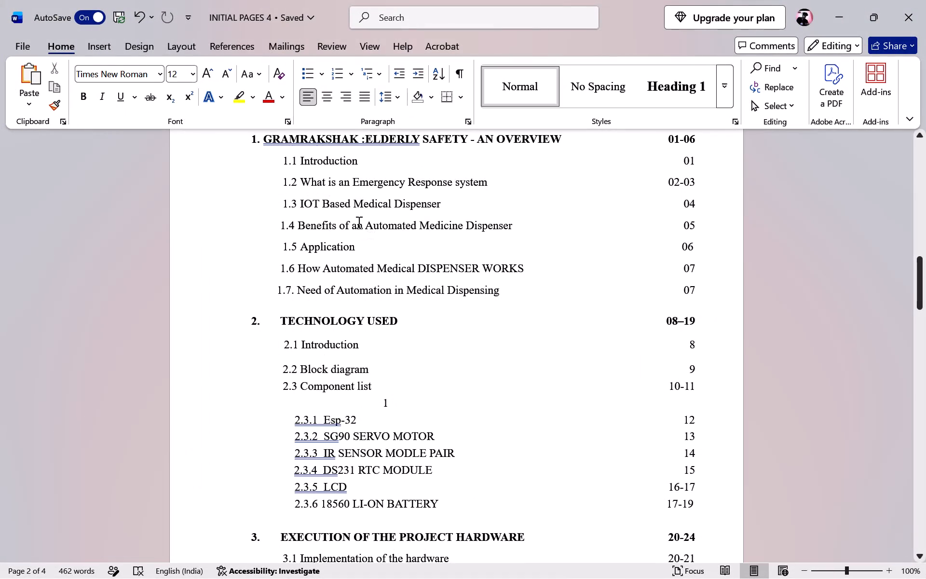
pyautogui.click(437, 202)
pyautogui.press('Right')
pyautogui.press('BackSpace')
pyautogui.press('BackSpace')
pyautogui.press('BackSpace')
pyautogui.press('BackSpace')
pyautogui.press('BackSpace')
pyautogui.press('BackSpace')
pyautogui.press('BackSpace')
pyautogui.press('BackSpace')
pyautogui.press('BackSpace')
pyautogui.press('BackSpace')
pyautogui.press('BackSpace')
pyautogui.press('BackSpace')
pyautogui.press('BackSpace')
pyautogui.press('BackSpace')
pyautogui.press('BackSpace')
pyautogui.press('BackSpace')
pyautogui.press('BackSpace')
pyautogui.press('BackSpace')
pyautogui.press('BackSpace')
pyautogui.press('BackSpace')
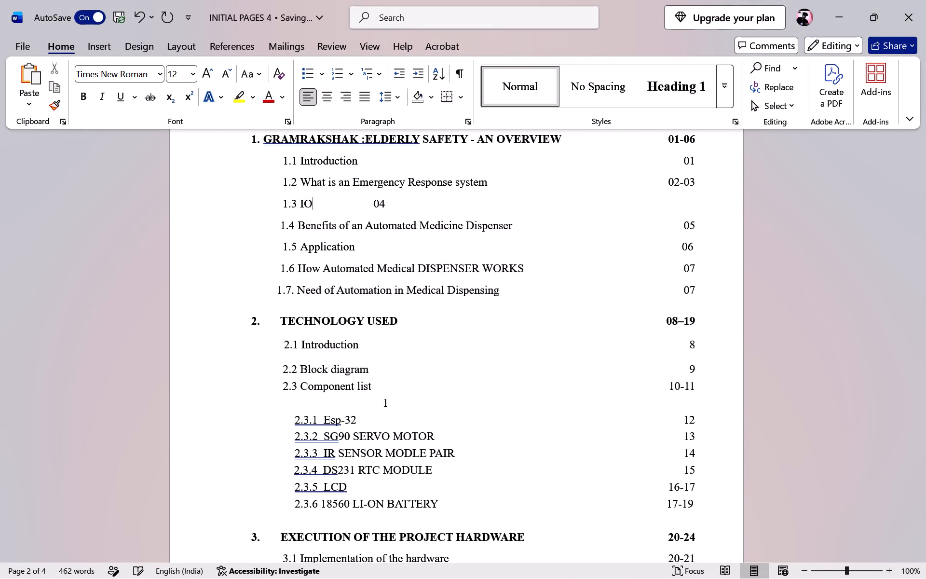
pyautogui.press('BackSpace')
pyautogui.press('BackSpace')
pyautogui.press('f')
pyautogui.press('BackSpace')
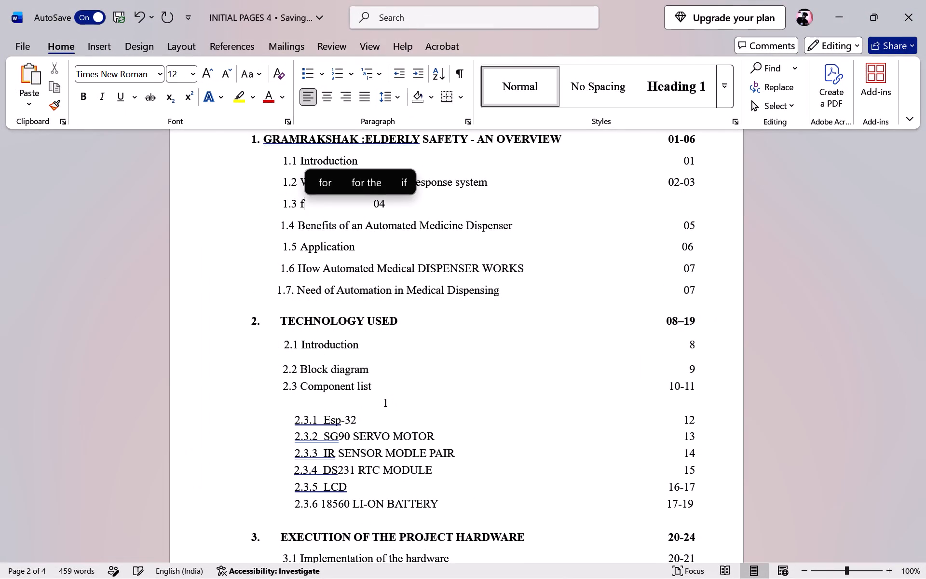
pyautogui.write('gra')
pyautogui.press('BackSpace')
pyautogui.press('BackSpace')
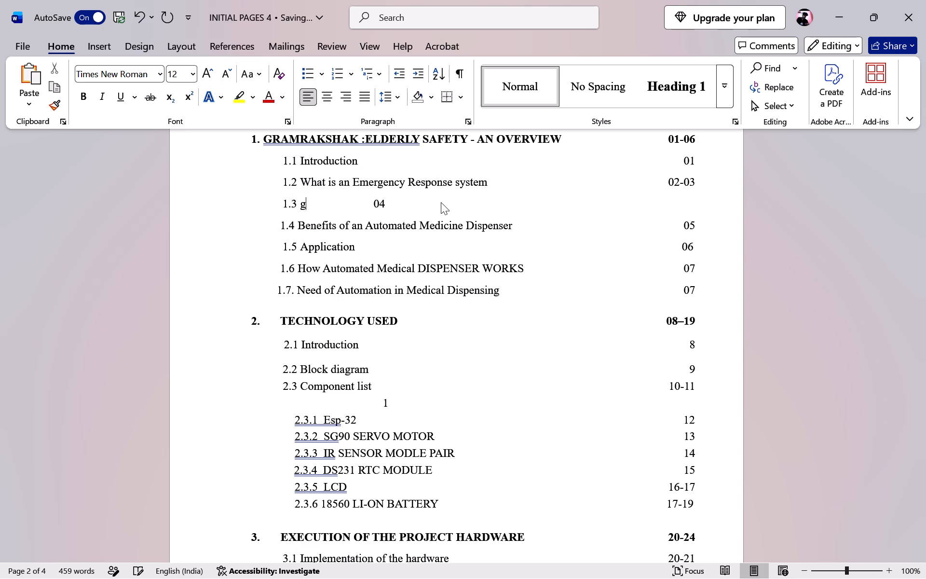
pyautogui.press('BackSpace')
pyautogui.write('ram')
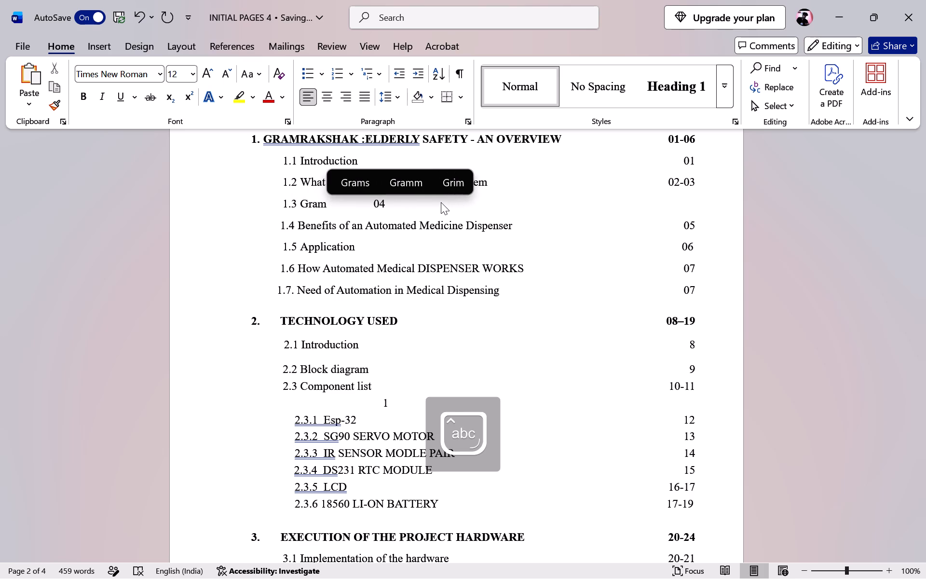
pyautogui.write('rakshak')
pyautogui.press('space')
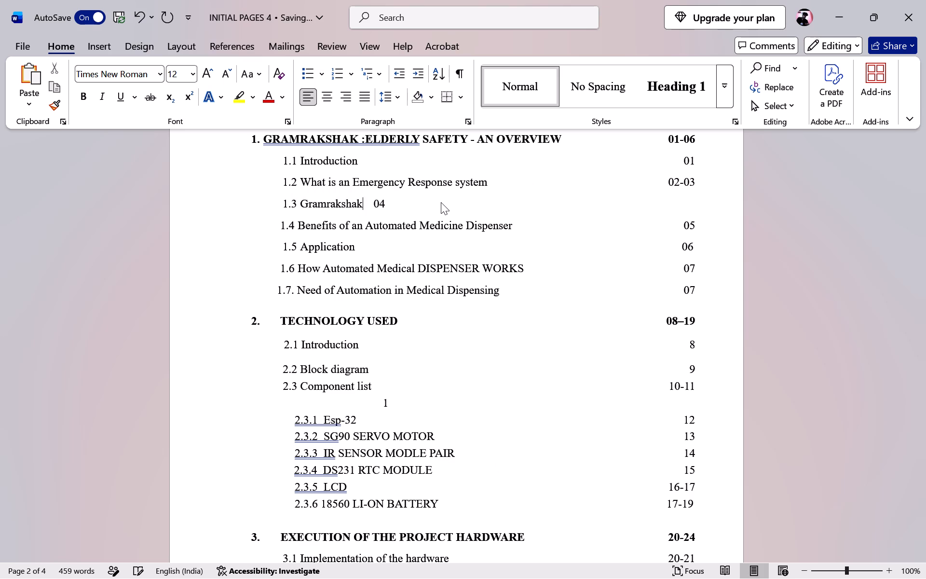
# Recheck the section 1.3 title in the report and add smart emergency response wearable after Gramrakshak in contents entry 1.3.
pyautogui.click(467, 138)
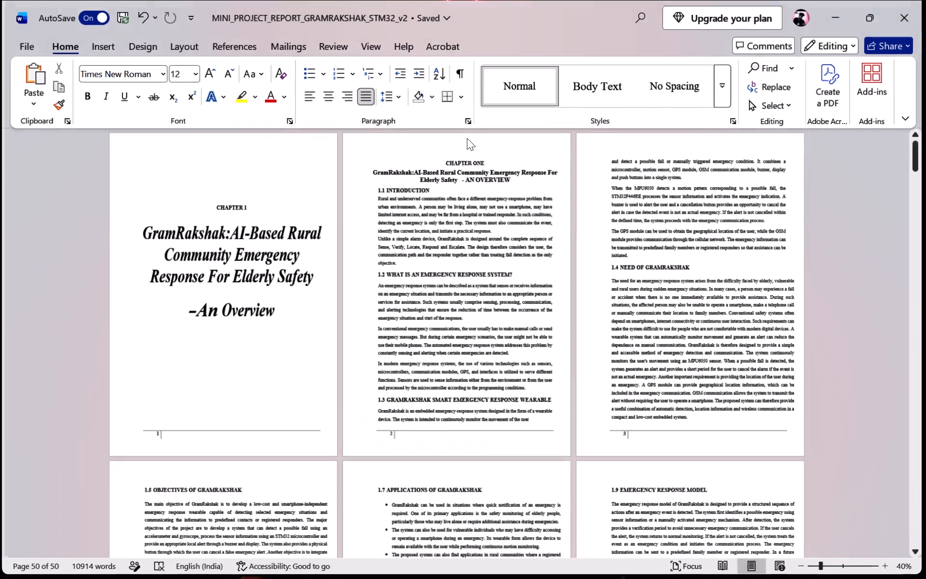
pyautogui.click(467, 138)
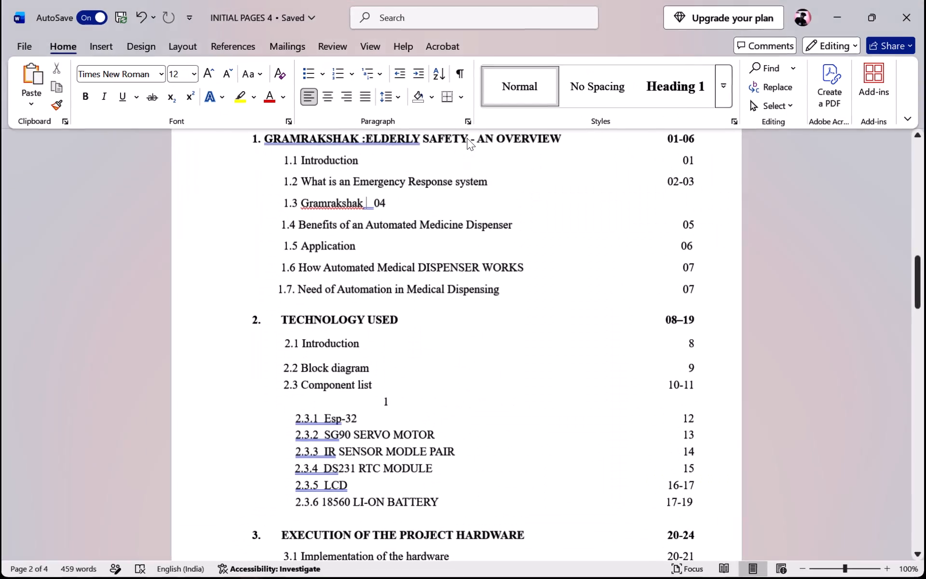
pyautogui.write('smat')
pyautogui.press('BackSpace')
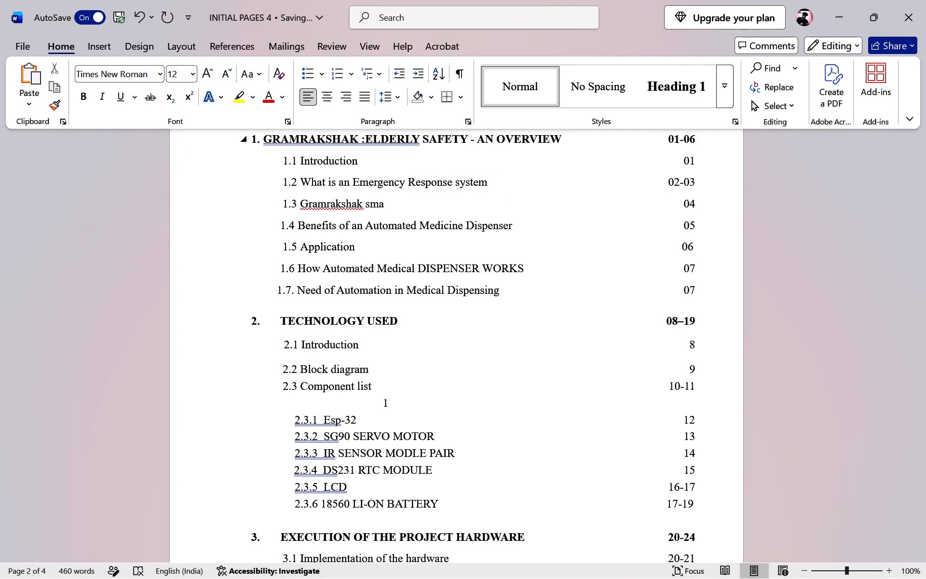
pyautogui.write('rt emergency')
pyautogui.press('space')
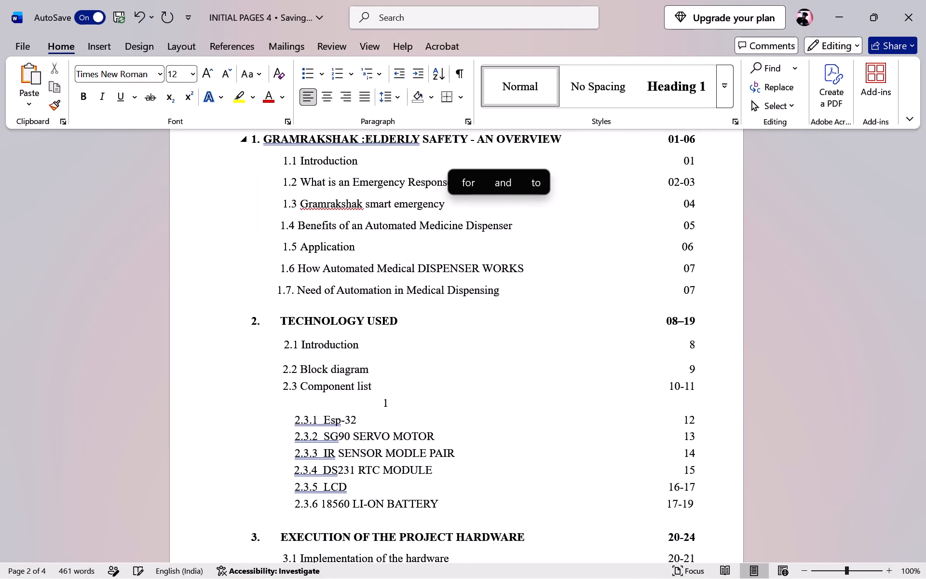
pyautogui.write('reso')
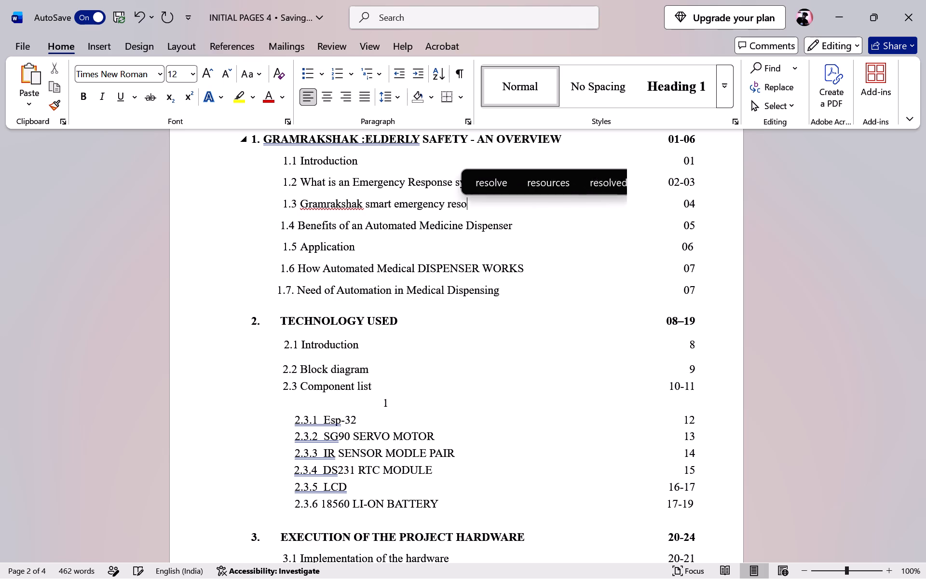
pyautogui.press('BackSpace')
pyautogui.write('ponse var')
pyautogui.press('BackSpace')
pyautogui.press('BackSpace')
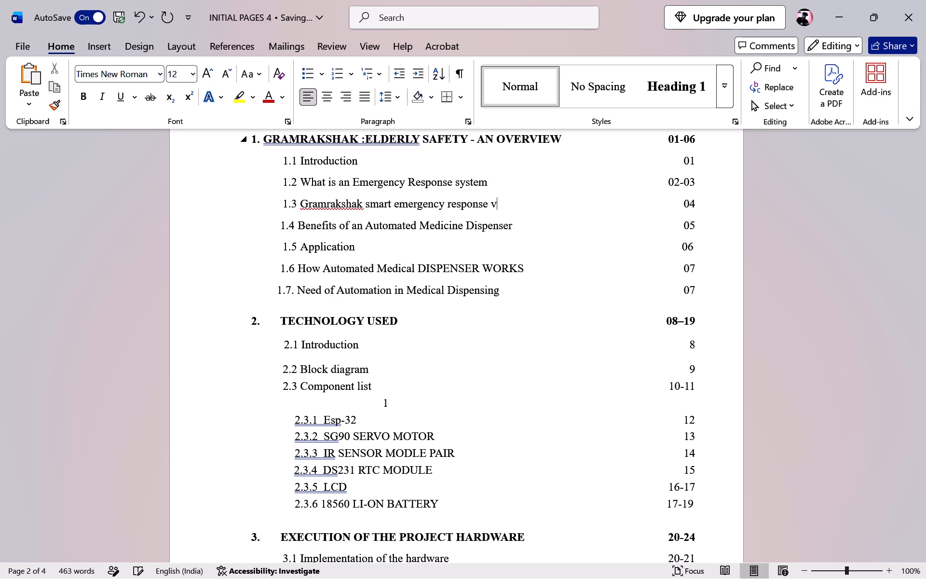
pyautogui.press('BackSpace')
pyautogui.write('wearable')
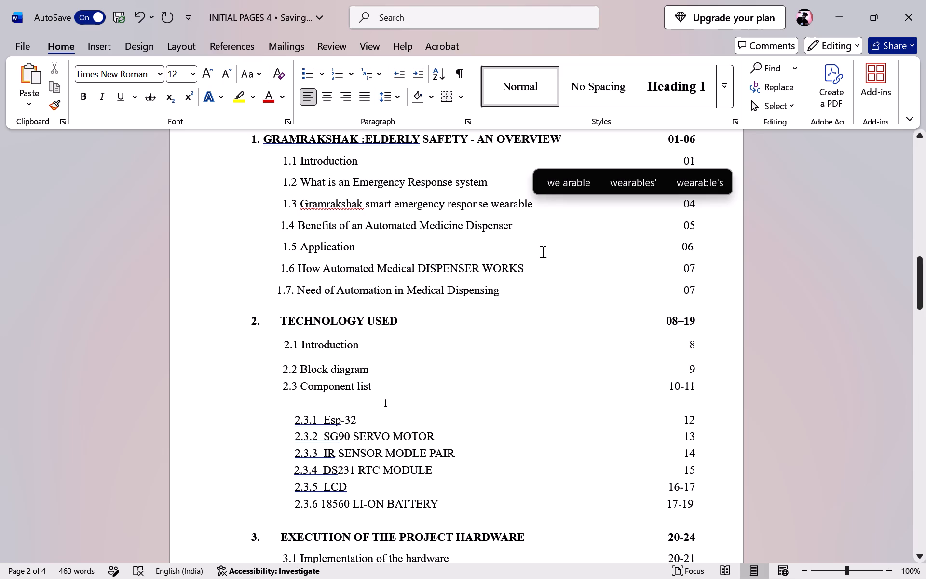
# Check the section 1.4 title in the GramRakshak report and replace the text of contents entry 1.4 with Need of Gramrakshak.
pyautogui.click(521, 233)
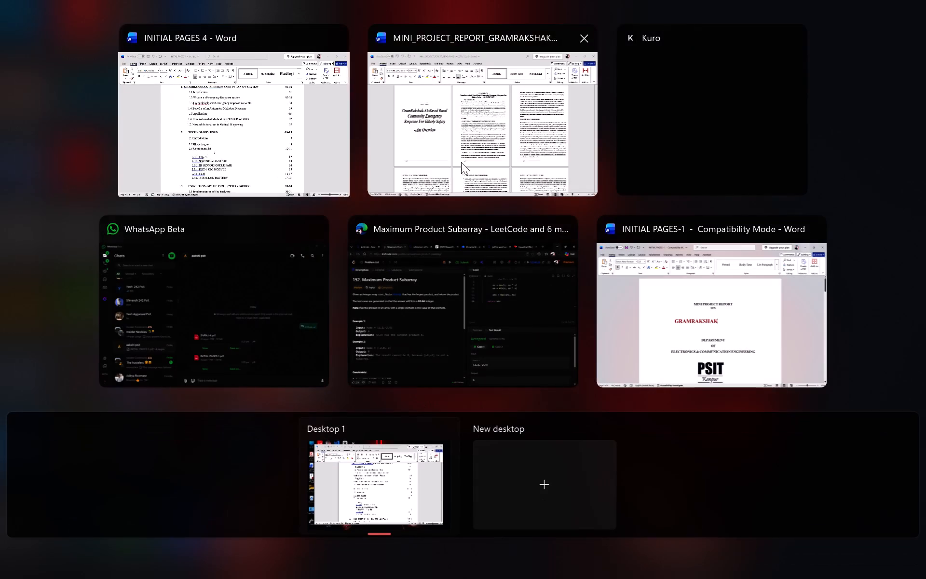
pyautogui.click(461, 160)
pyautogui.scroll(-1, 461, 160)
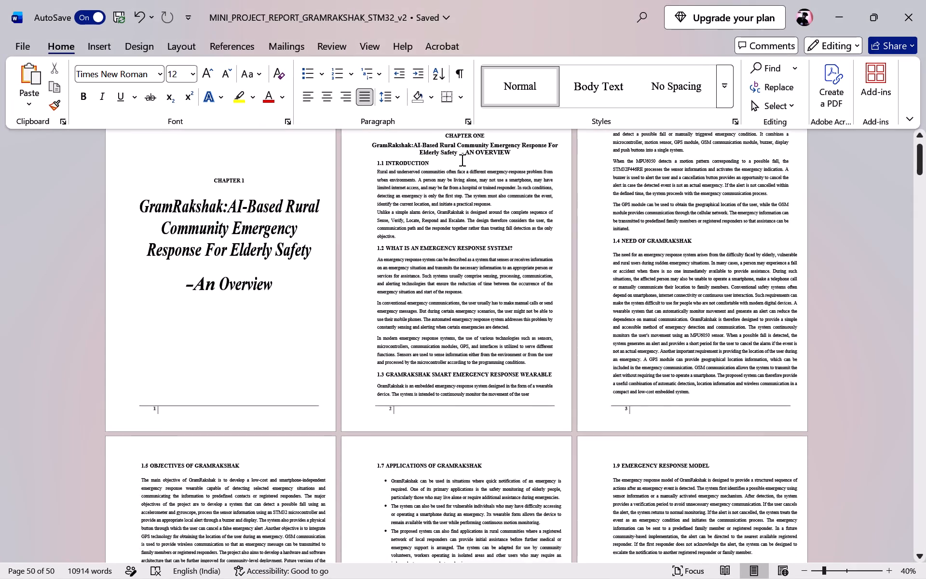
pyautogui.click(461, 160)
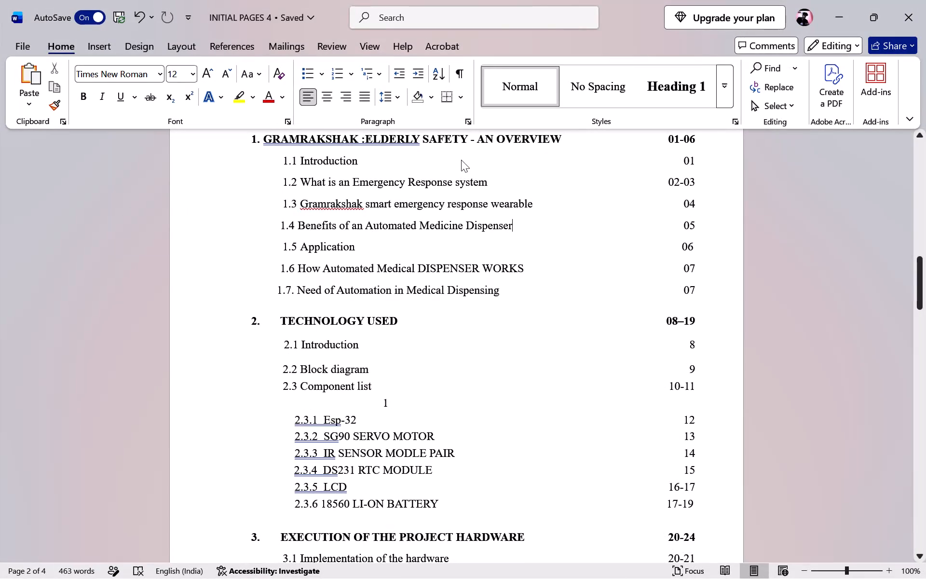
pyautogui.press('BackSpace')
pyautogui.press('BackSpace')
pyautogui.press('BackSpace')
pyautogui.press('BackSpace')
pyautogui.press('BackSpace')
pyautogui.press('BackSpace')
pyautogui.press('BackSpace')
pyautogui.press('BackSpace')
pyautogui.press('BackSpace')
pyautogui.press('BackSpace')
pyautogui.press('BackSpace')
pyautogui.press('BackSpace')
pyautogui.press('BackSpace')
pyautogui.press('BackSpace')
pyautogui.press('BackSpace')
pyautogui.press('BackSpace')
pyautogui.press('BackSpace')
pyautogui.press('BackSpace')
pyautogui.press('BackSpace')
pyautogui.press('BackSpace')
pyautogui.press('BackSpace')
pyautogui.press('BackSpace')
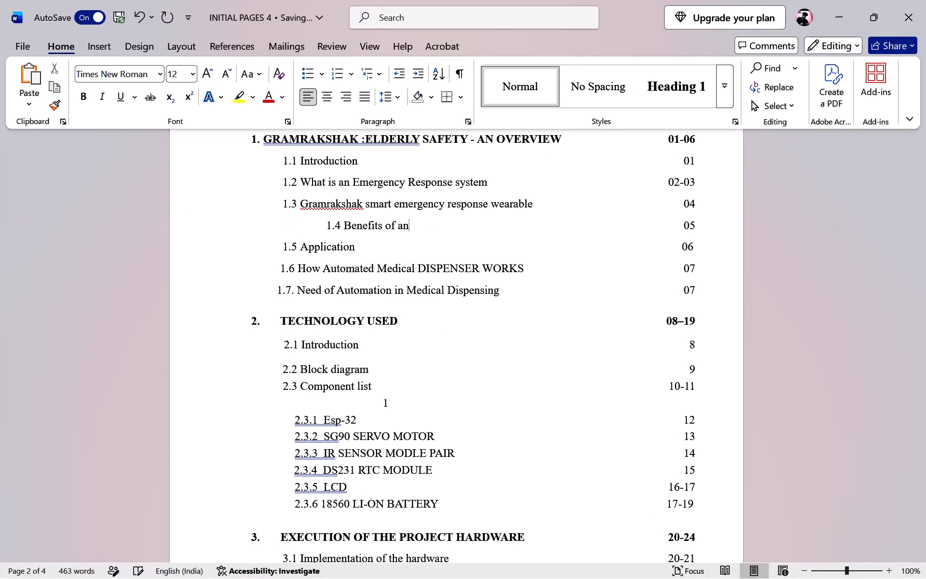
pyautogui.press('BackSpace')
pyautogui.press('BackSpace')
pyautogui.press('BackSpace')
pyautogui.press('BackSpace')
pyautogui.press('BackSpace')
pyautogui.press('BackSpace')
pyautogui.press('BackSpace')
pyautogui.press('BackSpace')
pyautogui.press('BackSpace')
pyautogui.press('BackSpace')
pyautogui.press('BackSpace')
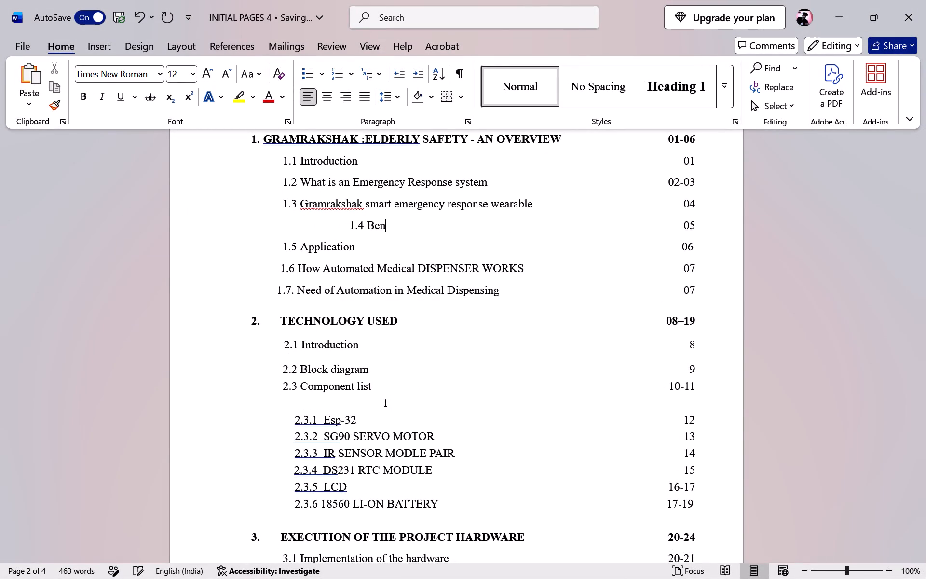
pyautogui.press('BackSpace')
pyautogui.press('BackSpace')
pyautogui.press('BackSpace')
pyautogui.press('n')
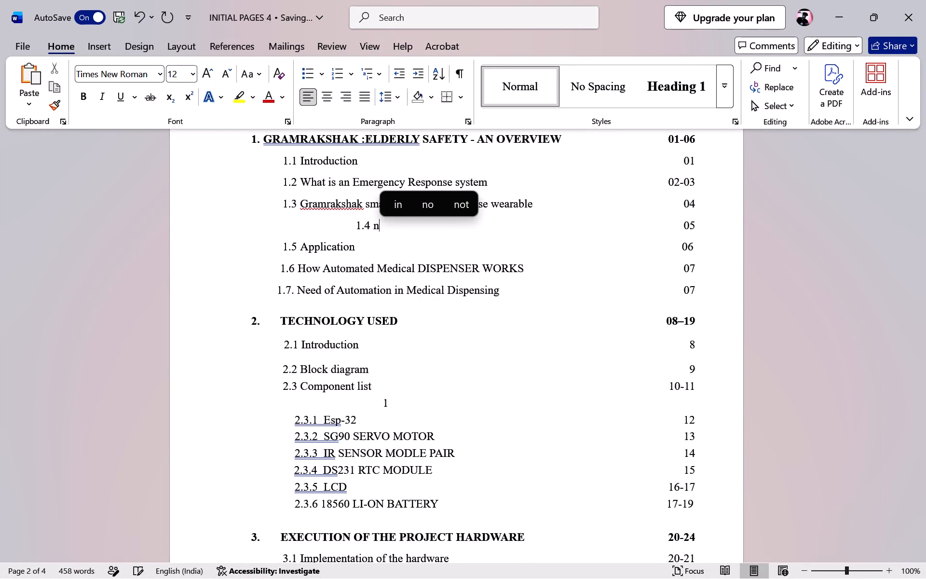
pyautogui.press('BackSpace')
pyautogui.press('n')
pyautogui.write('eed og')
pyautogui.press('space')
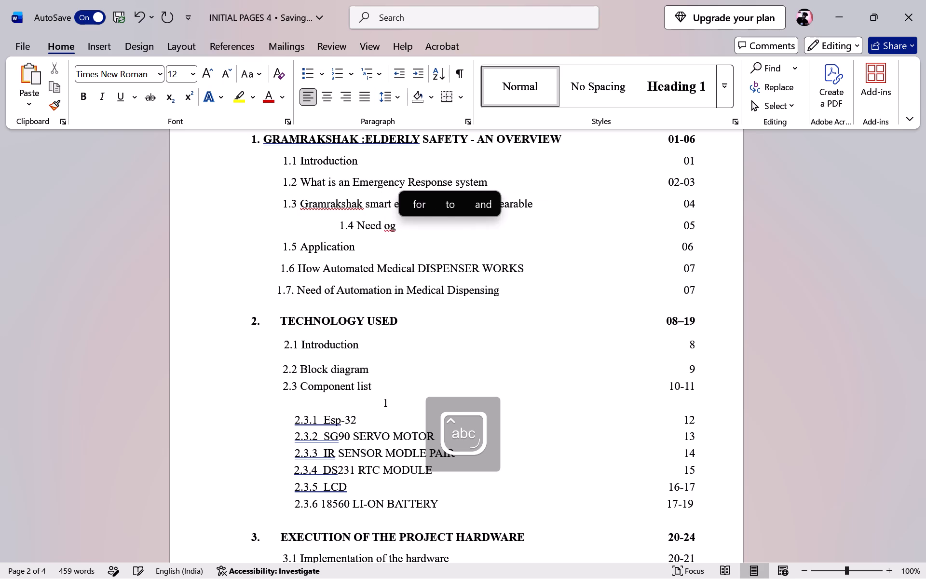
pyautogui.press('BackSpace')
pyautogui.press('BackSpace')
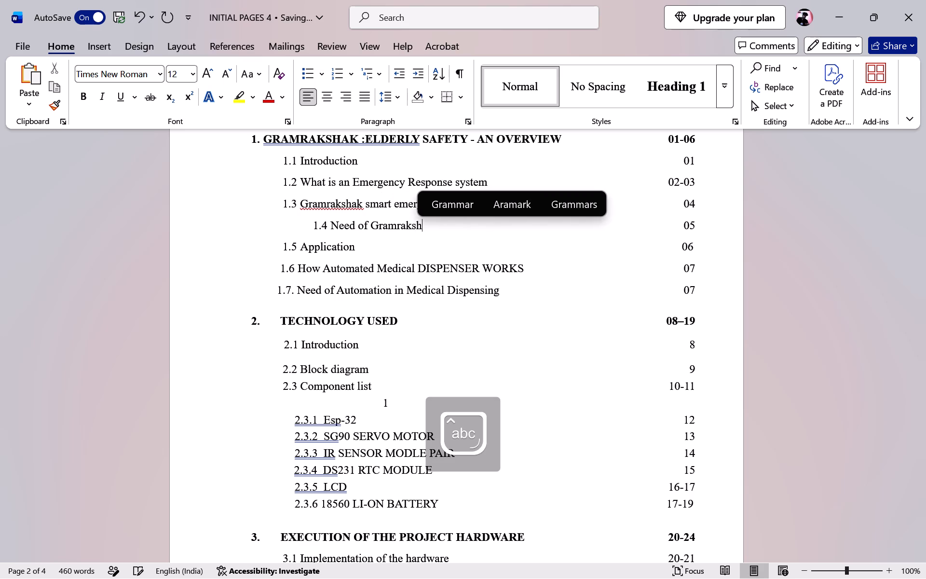
# Remove the extra indent before contents entry 1.4 to align it with entry 1.3, keeping one space between number and title.
pyautogui.click(324, 227)
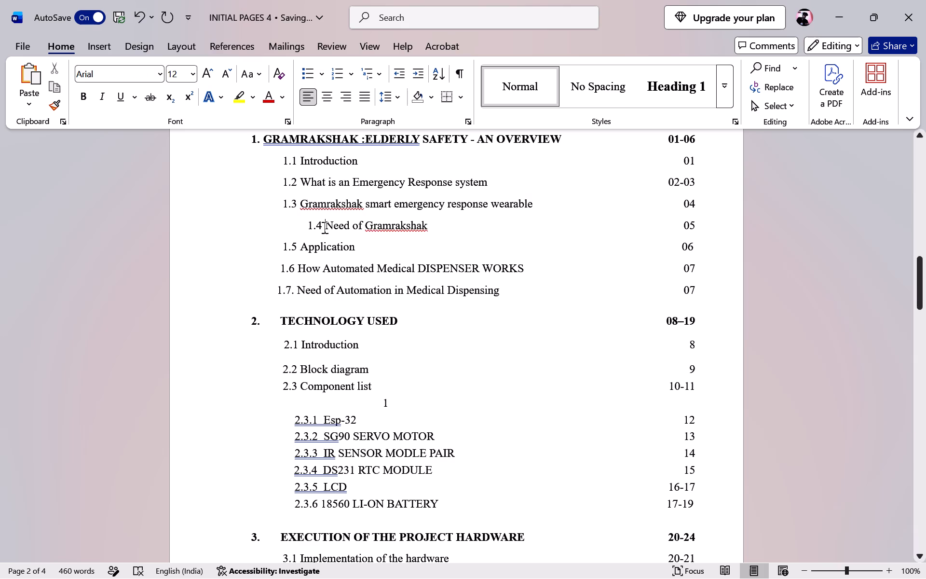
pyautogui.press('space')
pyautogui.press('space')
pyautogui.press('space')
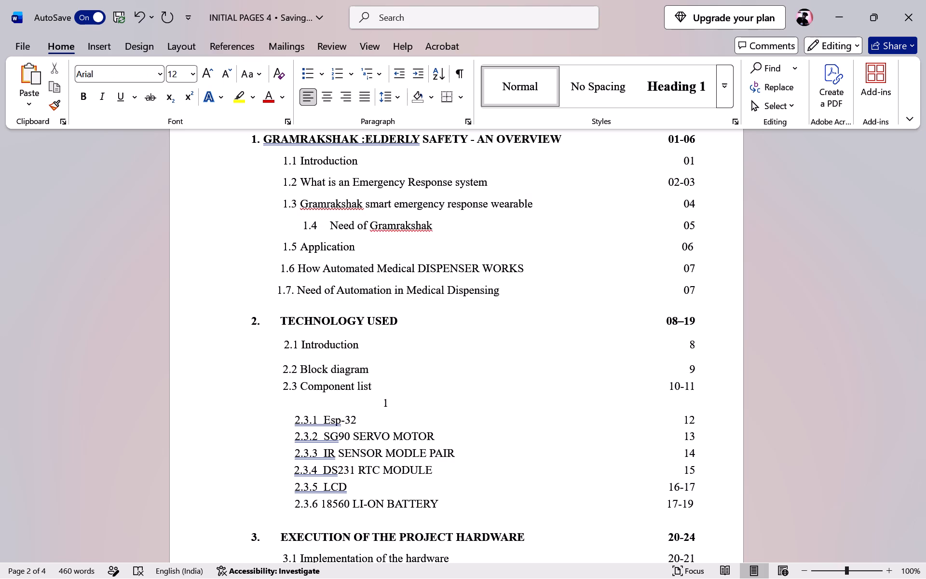
pyautogui.press('BackSpace')
pyautogui.press('BackSpace')
pyautogui.press('BackSpace')
pyautogui.press('BackSpace')
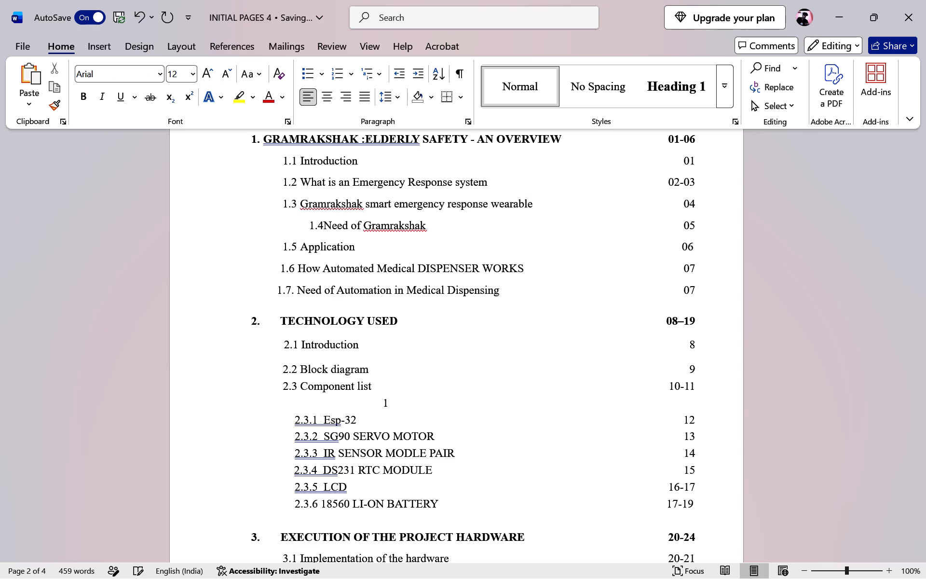
pyautogui.press('Left')
pyautogui.press('Left')
pyautogui.press('Left')
pyautogui.press('BackSpace')
pyautogui.press('BackSpace')
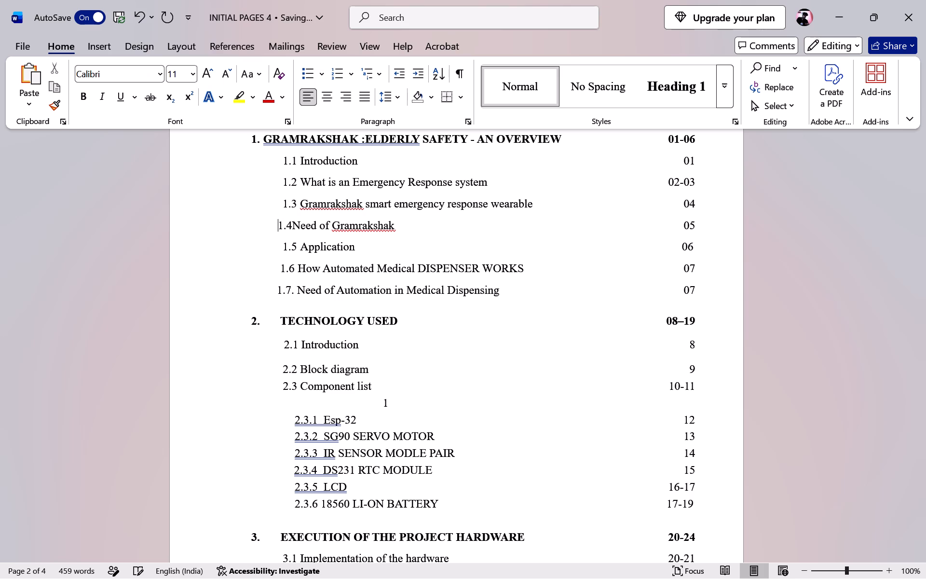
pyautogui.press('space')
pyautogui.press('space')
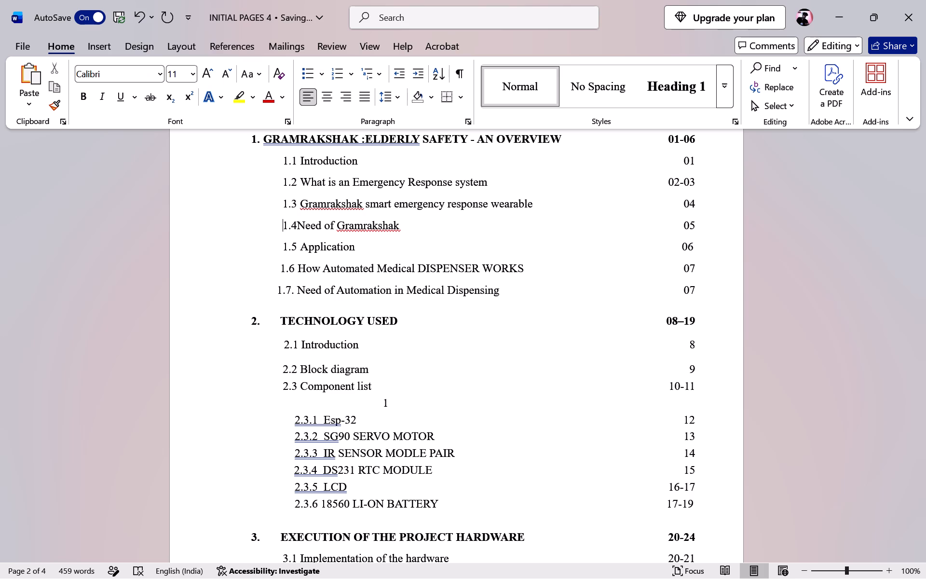
pyautogui.click(297, 223)
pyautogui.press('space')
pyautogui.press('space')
pyautogui.press('BackSpace')
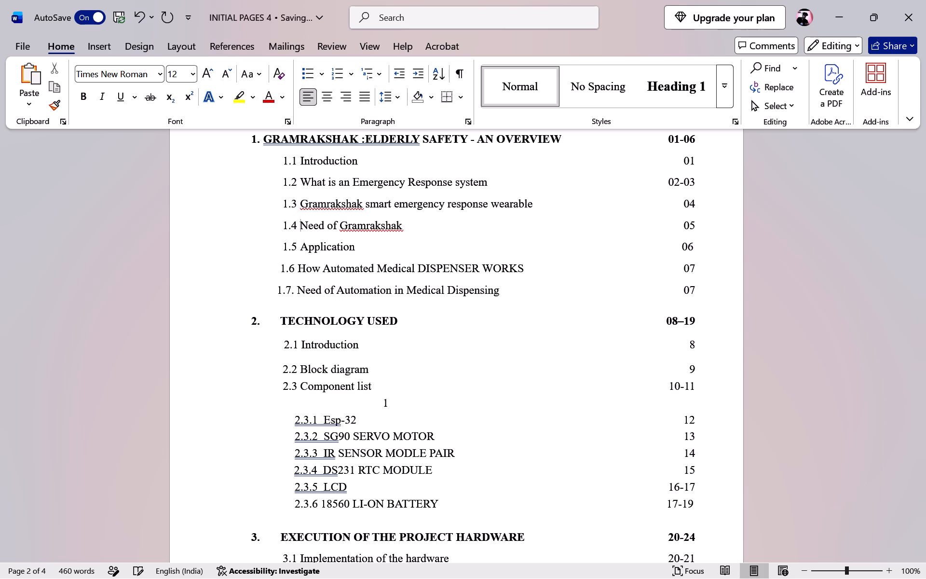
# Correct the spelling of Gramrakshak to GramRakshak in contents entries 1.4 and 1.3 using the spelling suggestion.
pyautogui.click(378, 222)
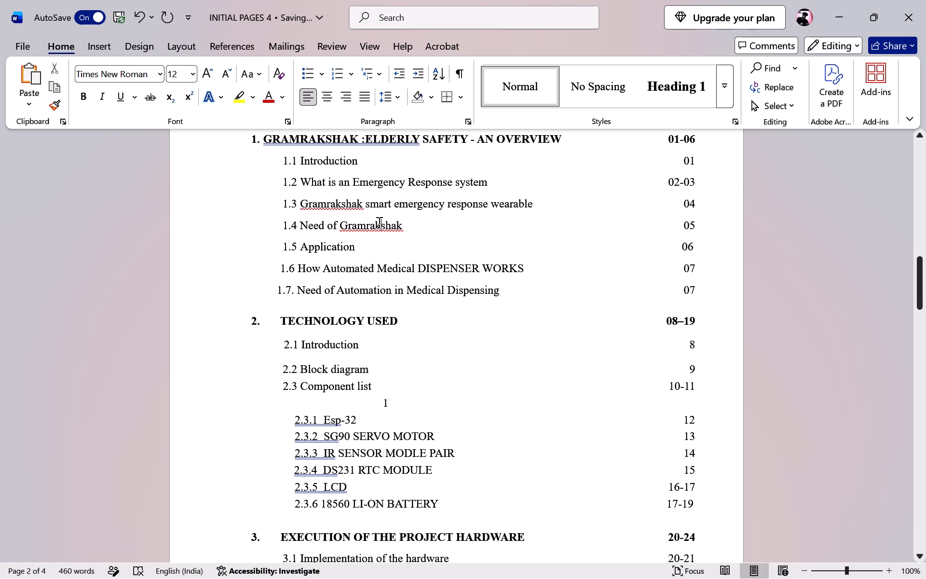
pyautogui.rightClick(378, 222)
pyautogui.click(356, 240)
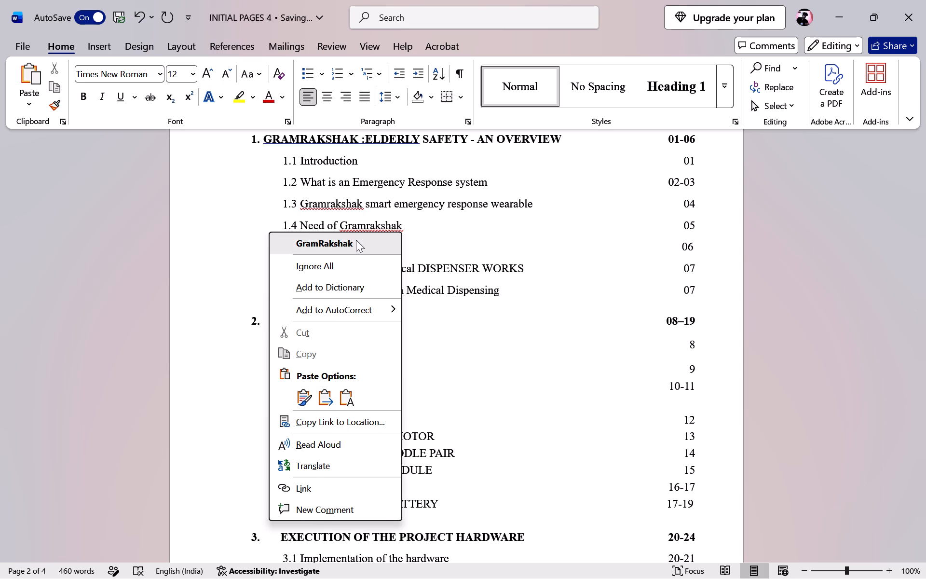
pyautogui.click(340, 200)
pyautogui.rightClick(340, 200)
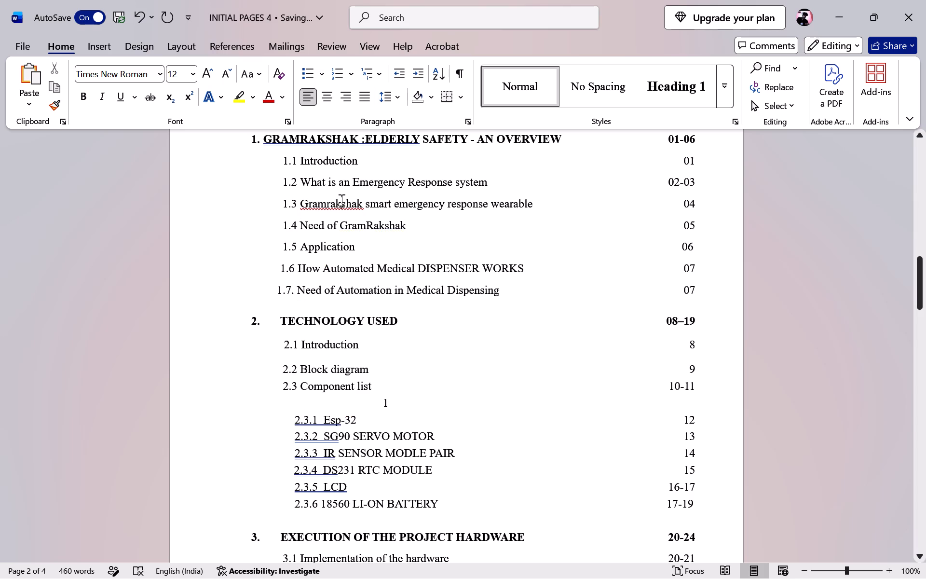
pyautogui.click(333, 216)
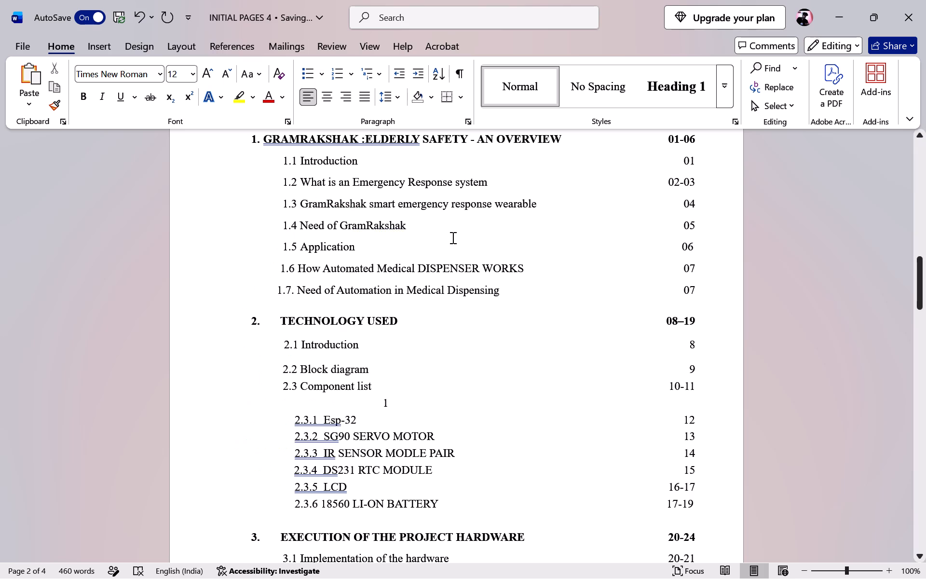
# Check the section 1.5 title in the GramRakshak mini project report, and return to the INITIAL PAGES 4 document.
pyautogui.click(439, 173)
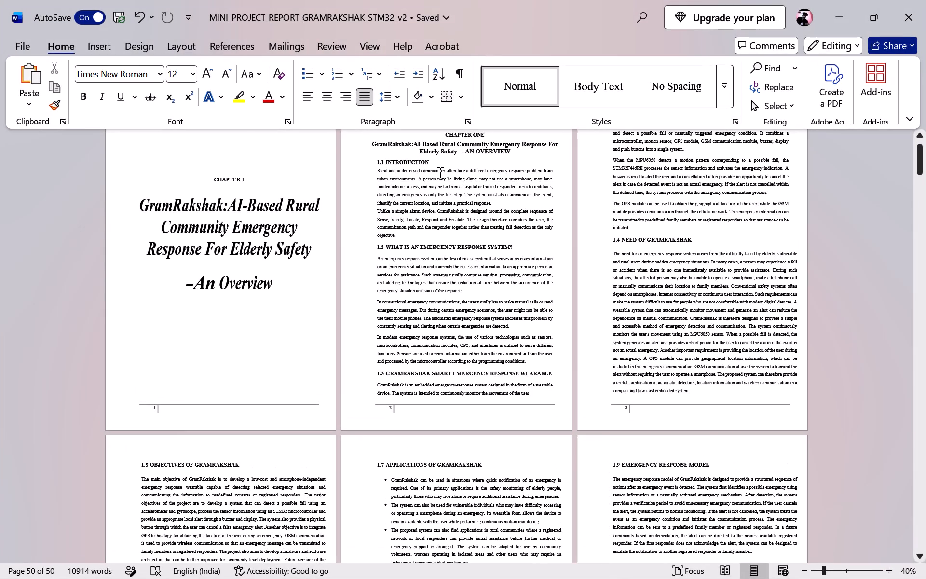
pyautogui.scroll(-1, 439, 173)
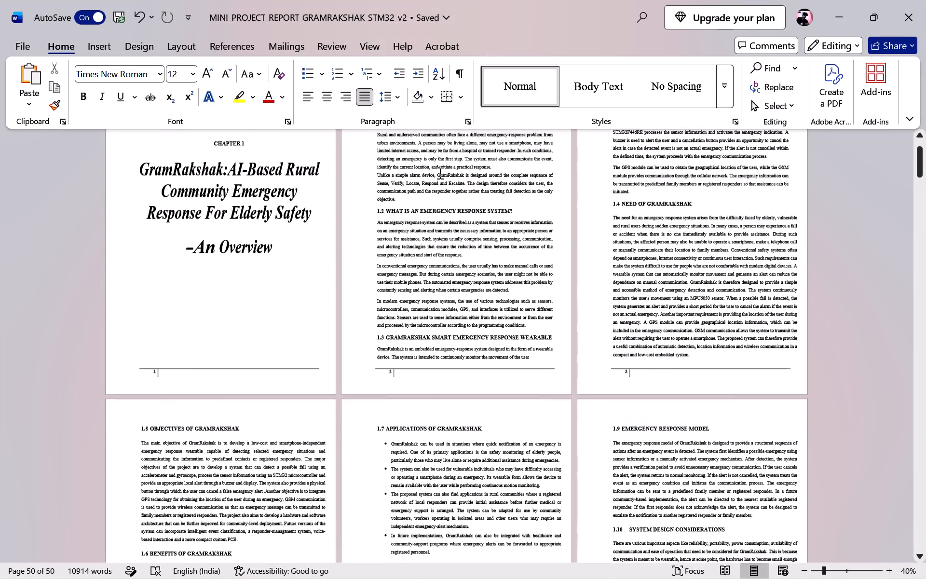
pyautogui.scroll(-4, 439, 173)
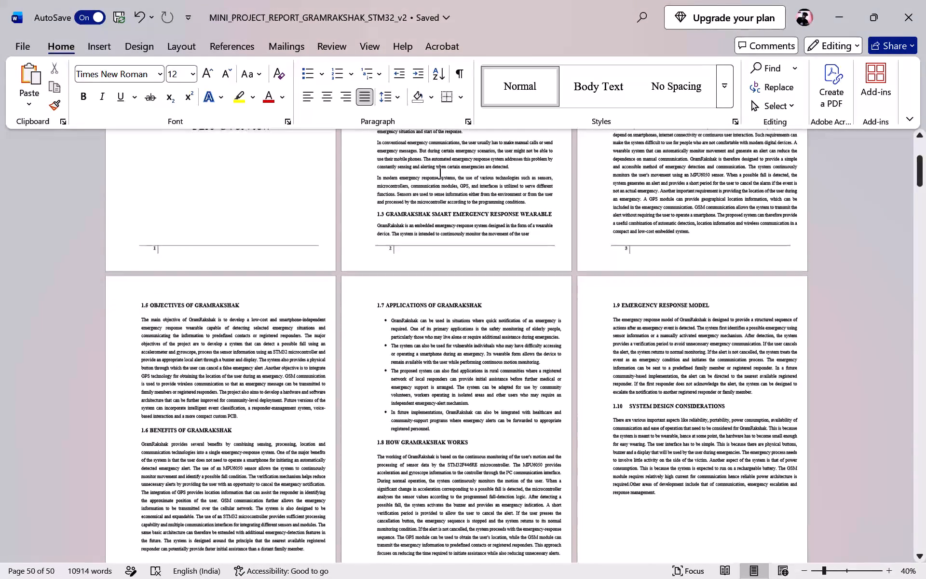
pyautogui.click(464, 108)
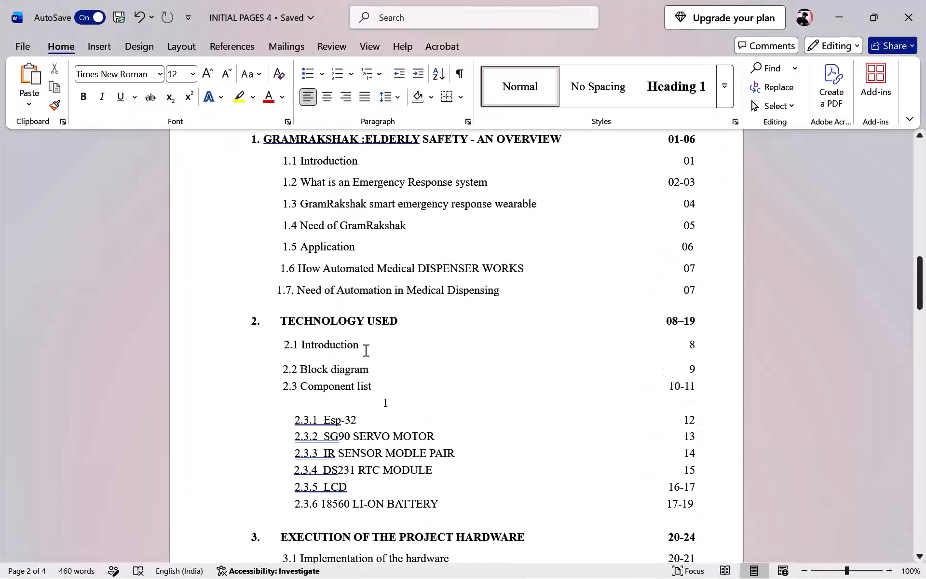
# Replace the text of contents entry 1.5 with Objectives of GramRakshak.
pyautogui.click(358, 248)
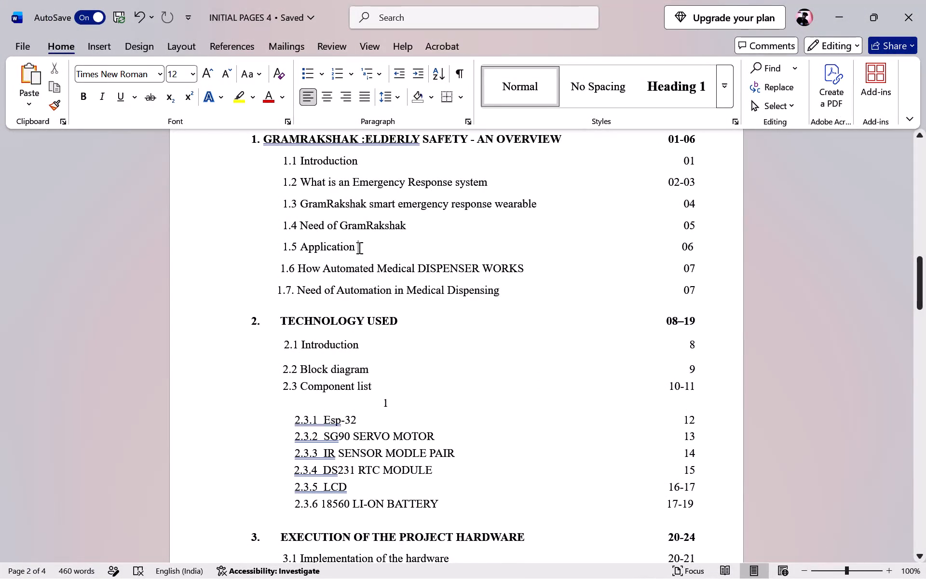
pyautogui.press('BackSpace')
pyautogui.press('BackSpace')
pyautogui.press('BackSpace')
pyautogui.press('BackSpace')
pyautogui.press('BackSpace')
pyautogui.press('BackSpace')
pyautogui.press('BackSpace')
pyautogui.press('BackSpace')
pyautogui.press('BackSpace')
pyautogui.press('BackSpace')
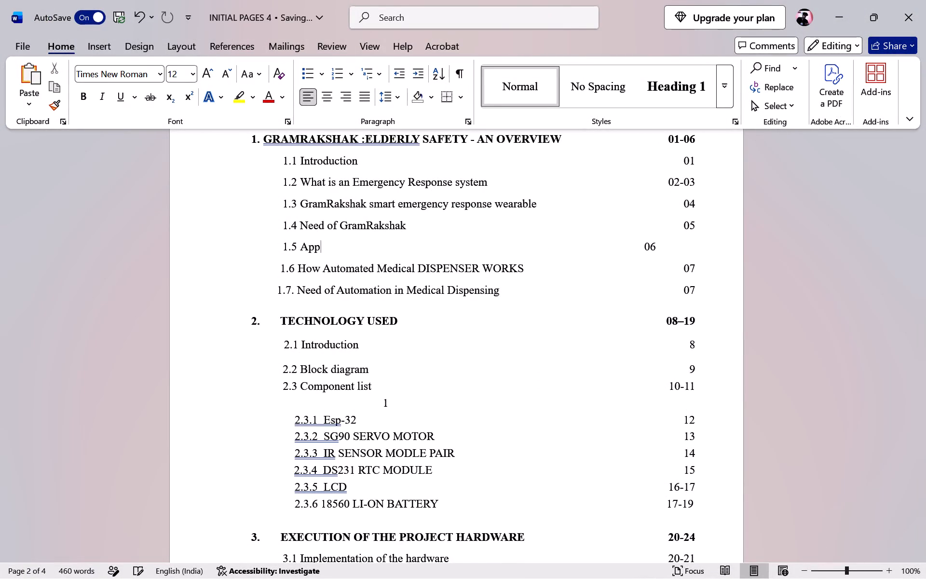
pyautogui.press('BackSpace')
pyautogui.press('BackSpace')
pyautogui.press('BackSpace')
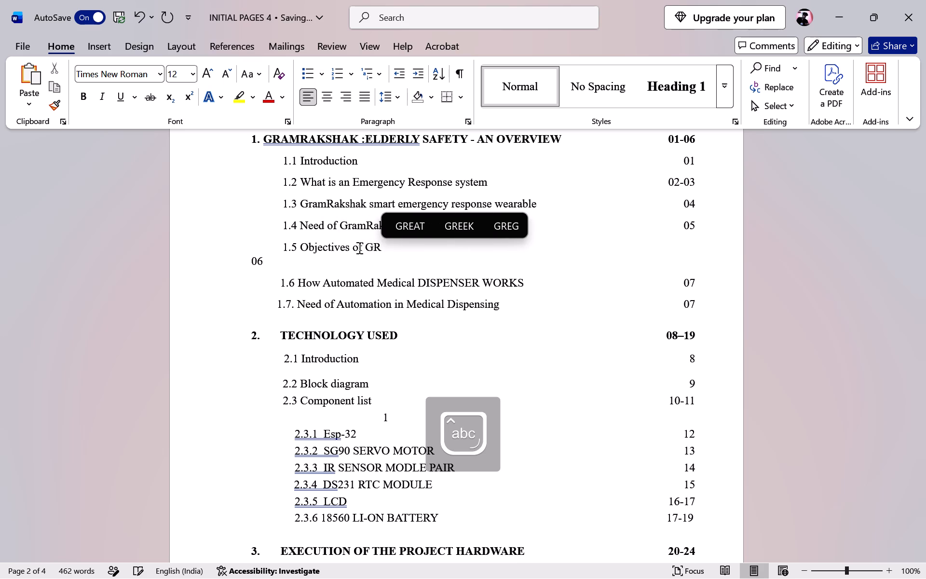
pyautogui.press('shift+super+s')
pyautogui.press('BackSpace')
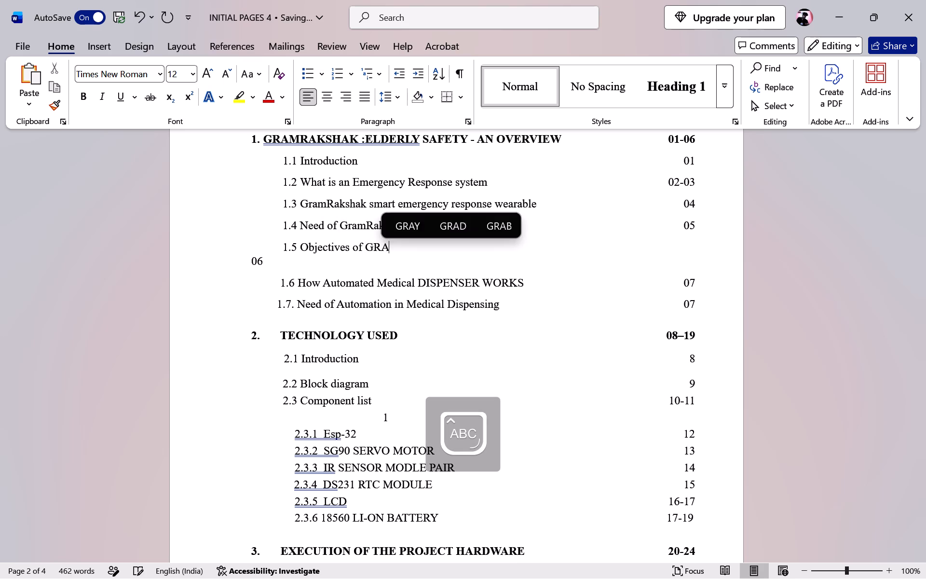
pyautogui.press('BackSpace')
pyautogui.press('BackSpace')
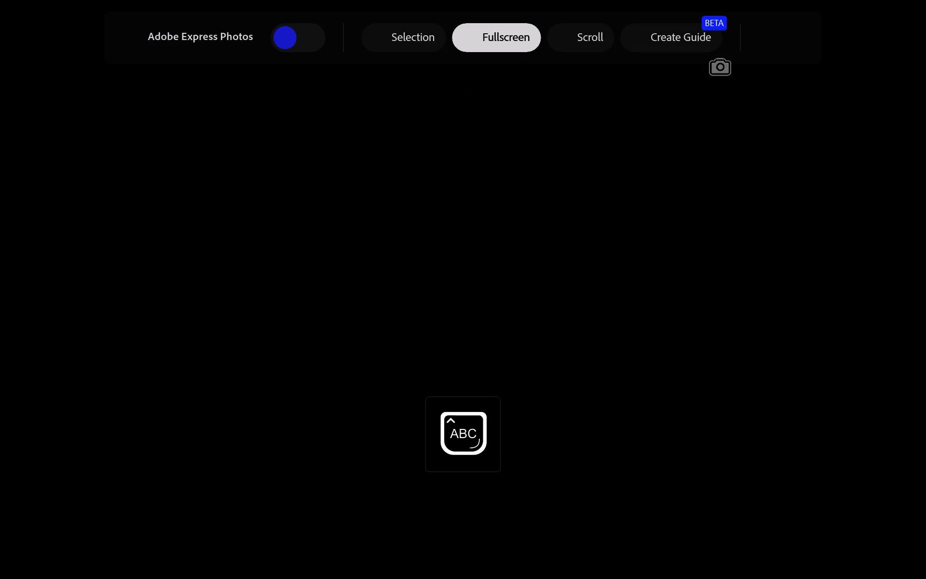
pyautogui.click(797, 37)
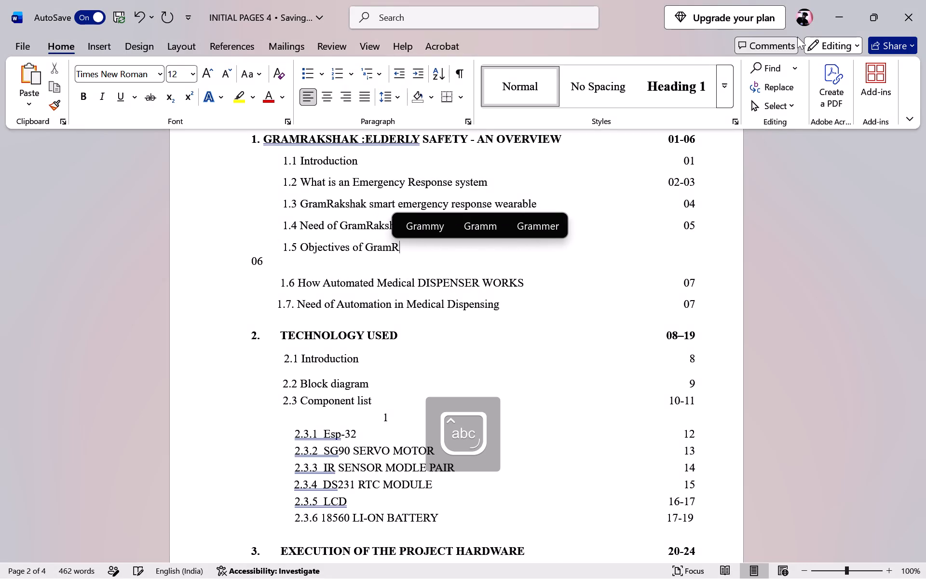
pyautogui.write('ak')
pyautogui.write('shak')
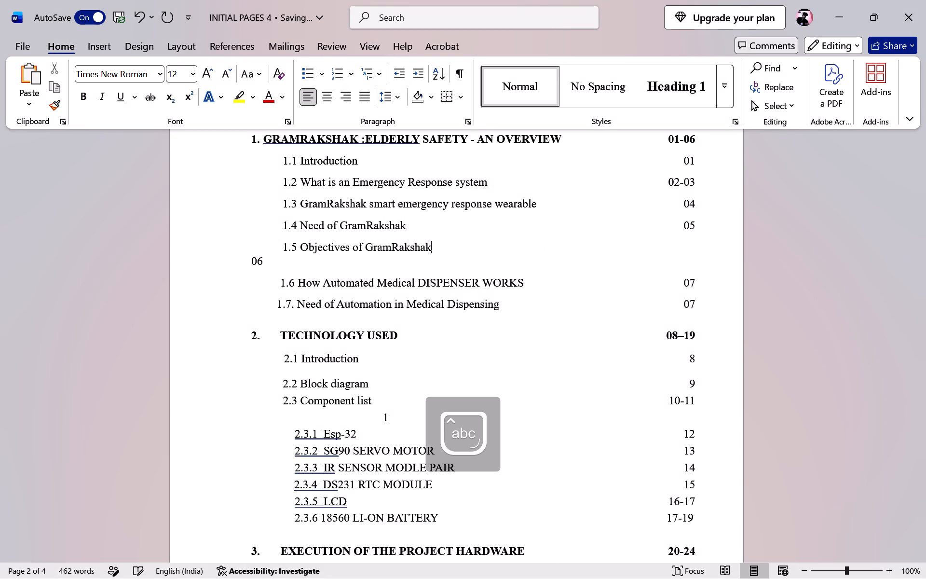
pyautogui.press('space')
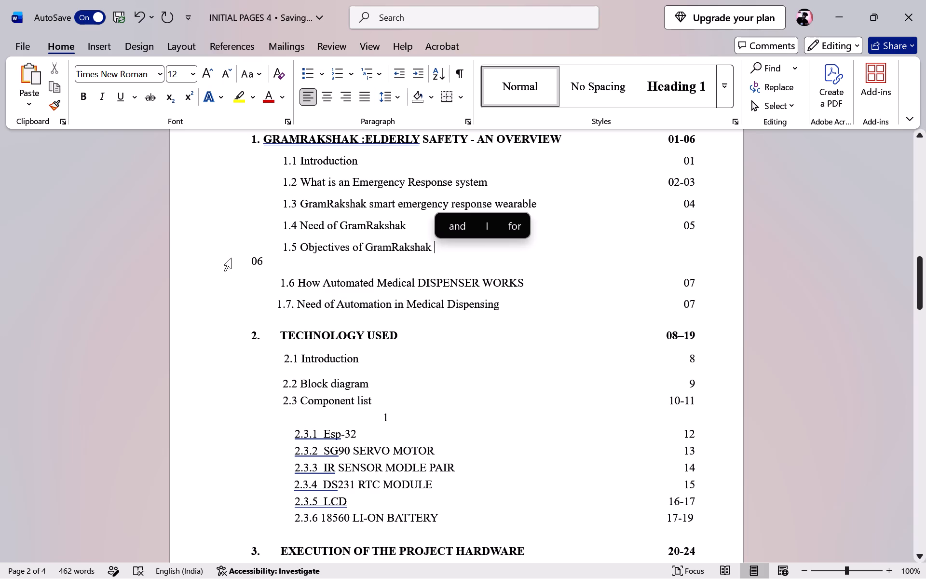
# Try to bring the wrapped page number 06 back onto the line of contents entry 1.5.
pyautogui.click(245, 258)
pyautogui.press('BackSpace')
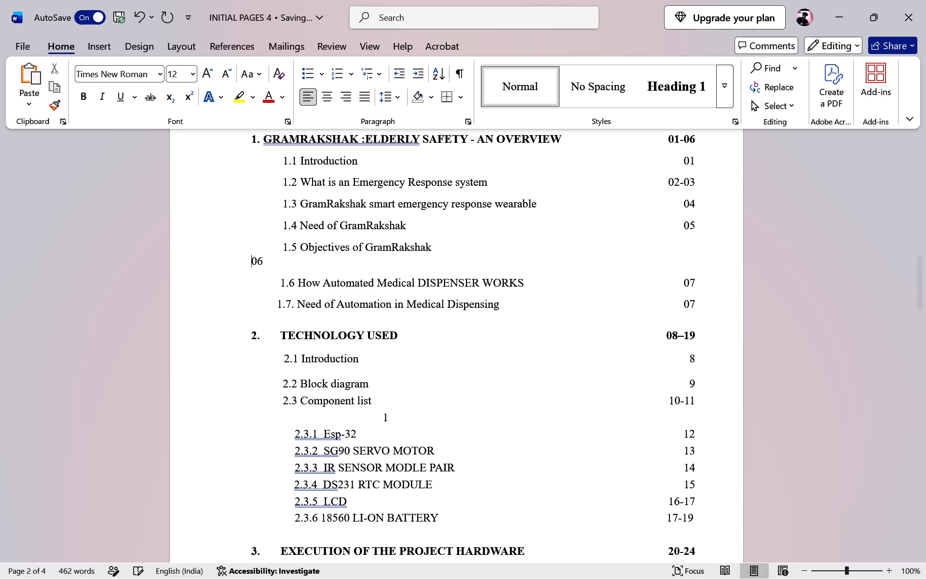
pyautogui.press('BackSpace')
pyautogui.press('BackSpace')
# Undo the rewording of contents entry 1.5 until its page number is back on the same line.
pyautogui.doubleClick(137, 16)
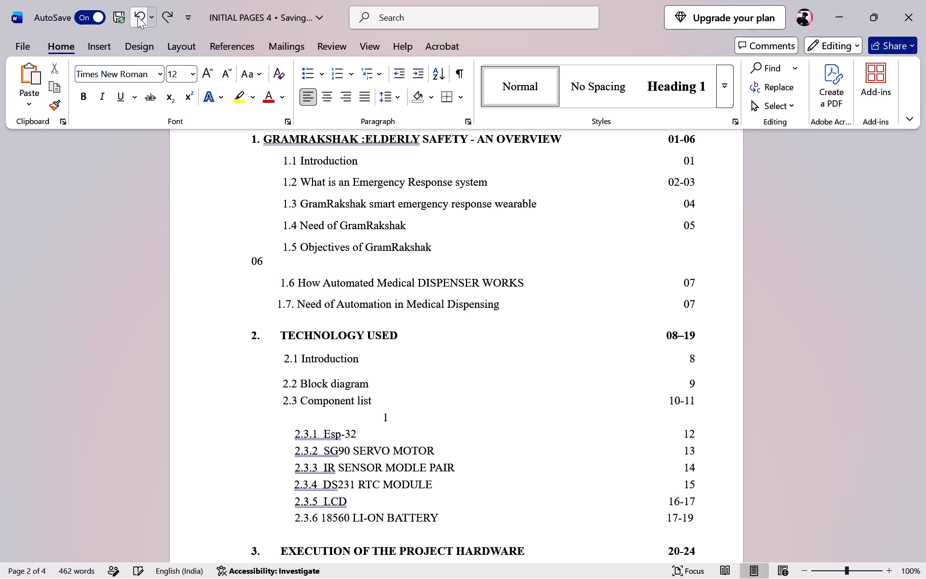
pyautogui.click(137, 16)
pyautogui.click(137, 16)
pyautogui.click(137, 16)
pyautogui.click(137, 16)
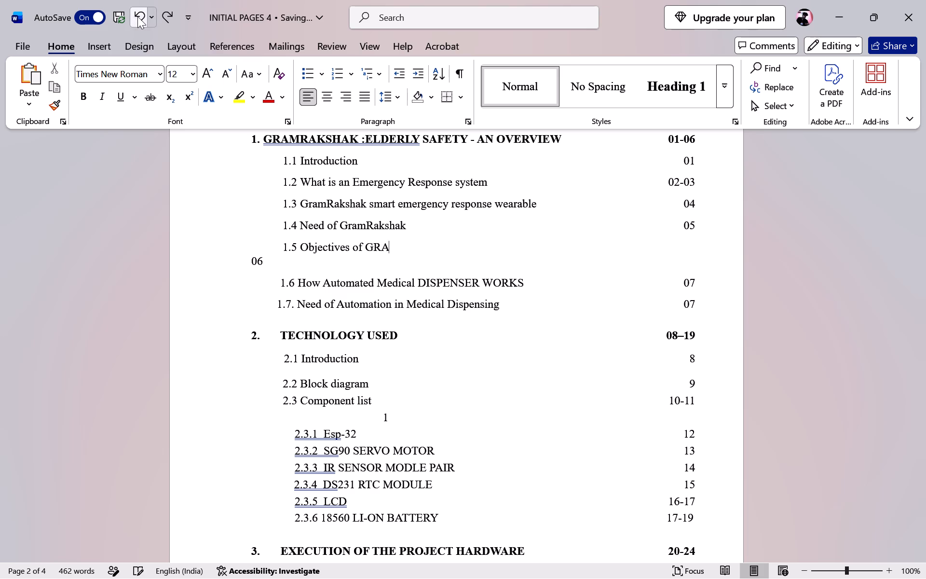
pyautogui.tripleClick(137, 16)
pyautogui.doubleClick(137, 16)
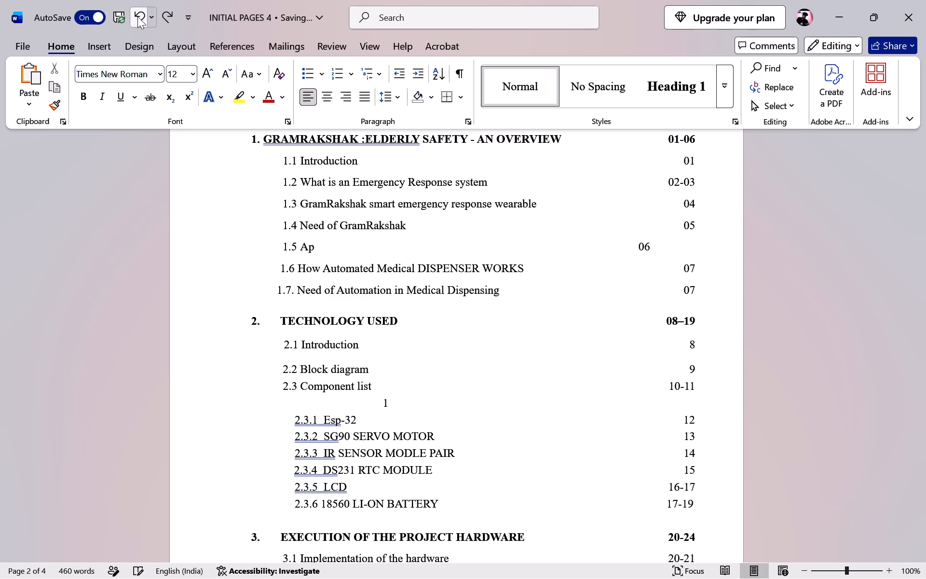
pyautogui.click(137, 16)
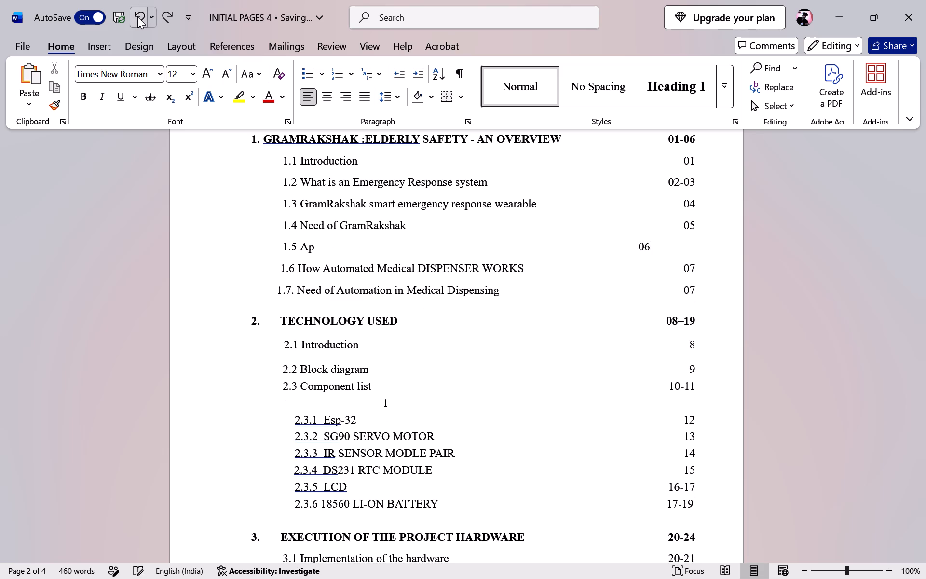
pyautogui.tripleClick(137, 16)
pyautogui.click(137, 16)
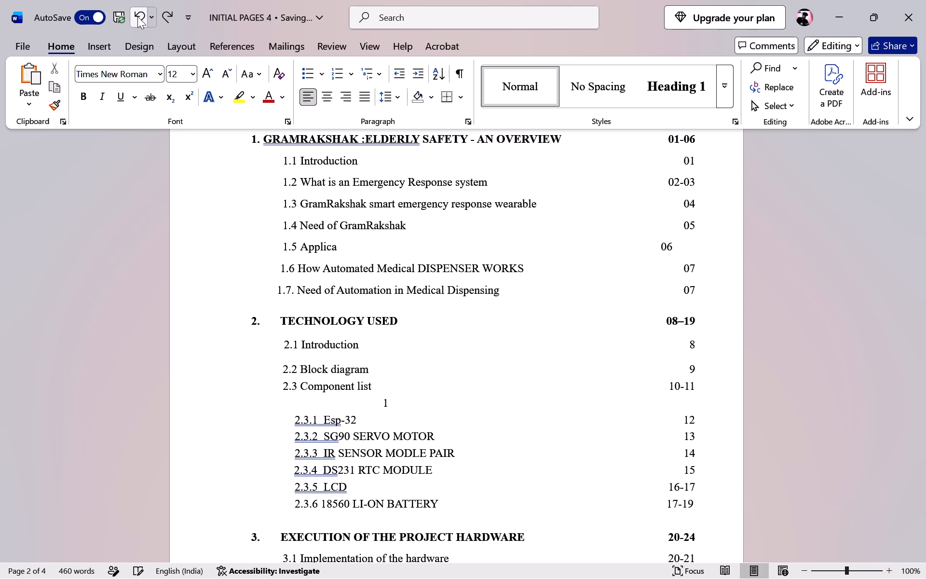
# Replace the text of contents entry 1.5 with Objectives.
pyautogui.press('BackSpace')
pyautogui.press('BackSpace')
pyautogui.press('BackSpace')
pyautogui.press('BackSpace')
pyautogui.press('BackSpace')
pyautogui.press('BackSpace')
pyautogui.press('BackSpace')
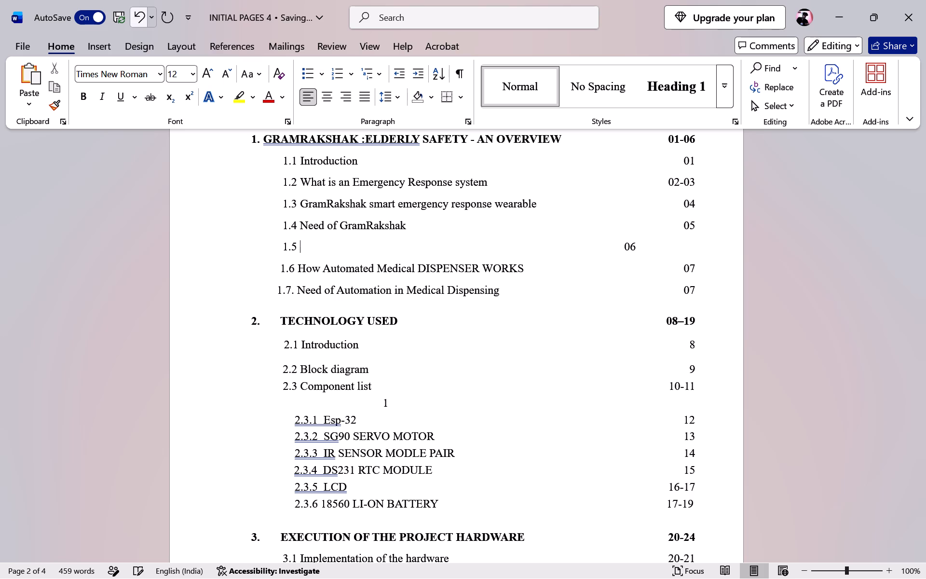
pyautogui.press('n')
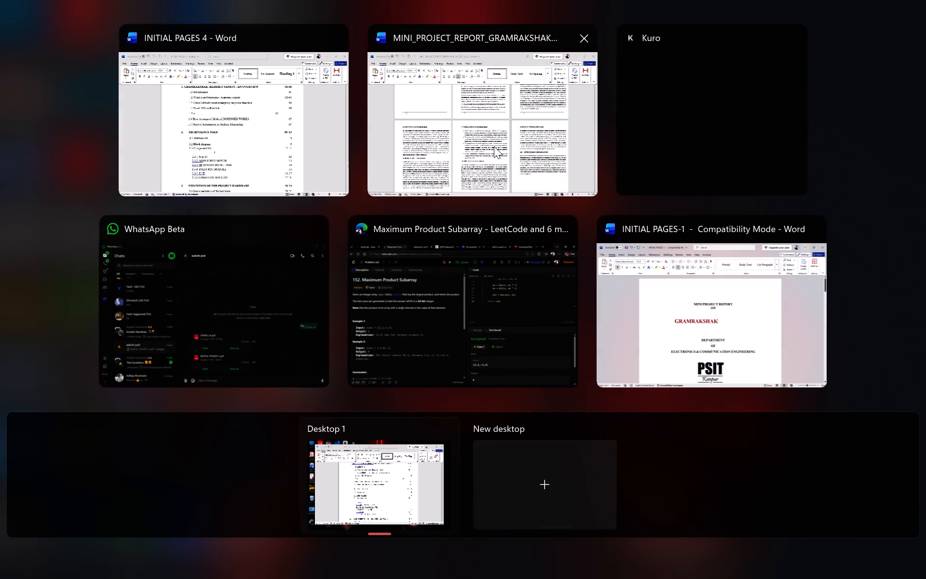
pyautogui.press('BackSpace')
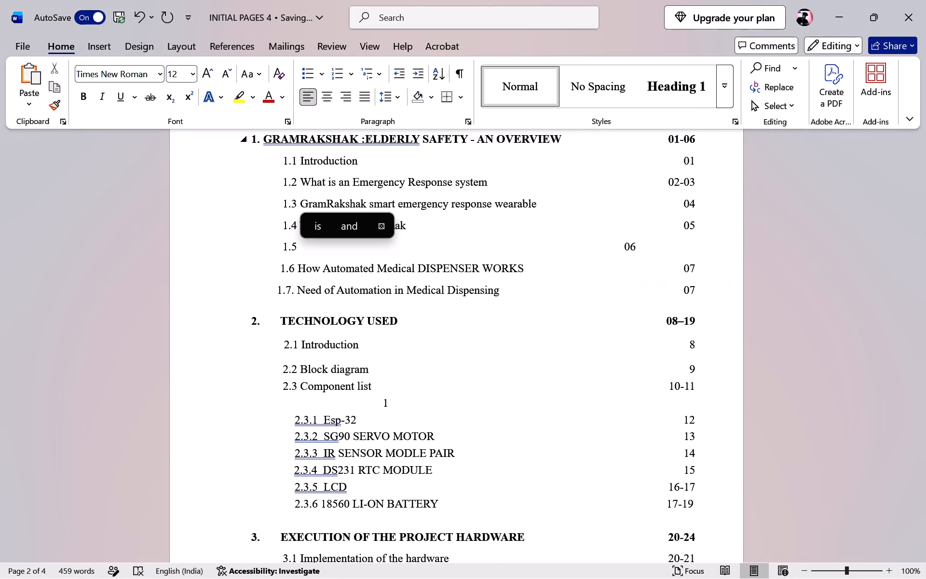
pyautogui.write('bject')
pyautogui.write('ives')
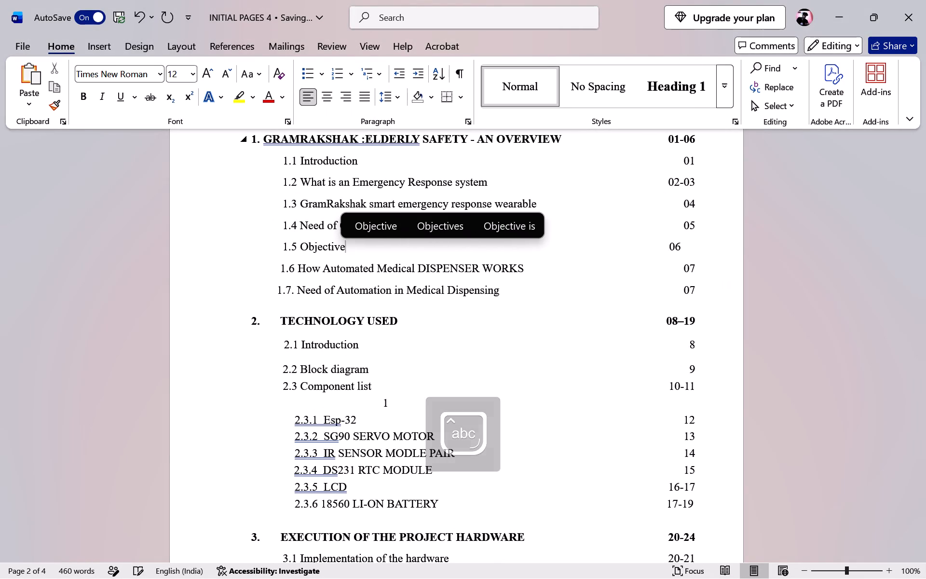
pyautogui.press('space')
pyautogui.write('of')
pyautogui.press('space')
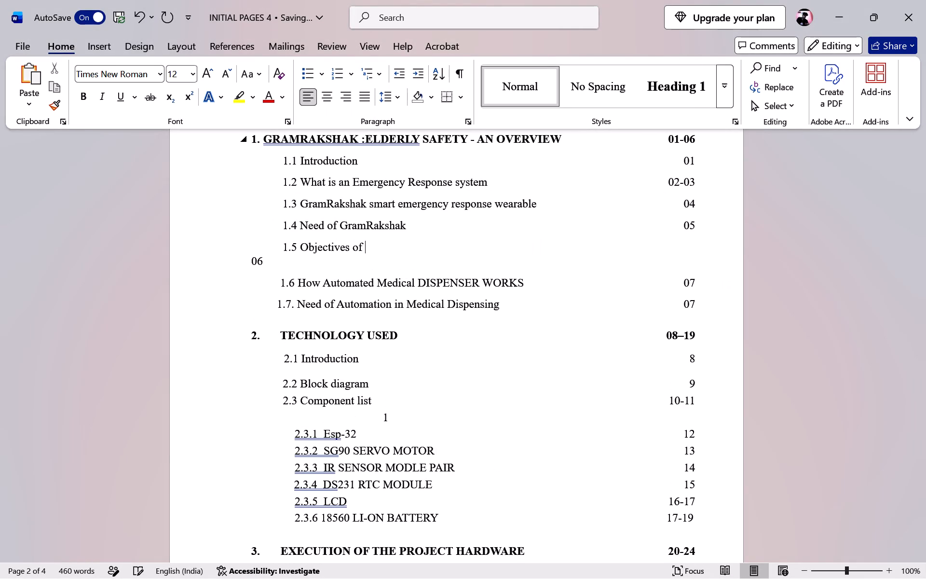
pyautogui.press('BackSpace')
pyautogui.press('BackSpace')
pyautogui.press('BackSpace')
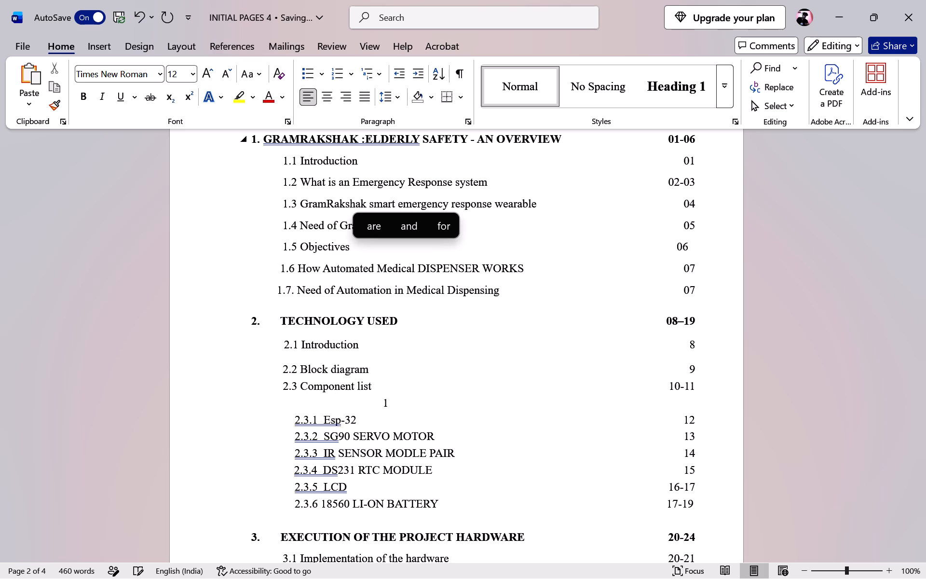
# Add spaces after Objectives in contents entry 1.5 to align its page number 06 with the page-number column.
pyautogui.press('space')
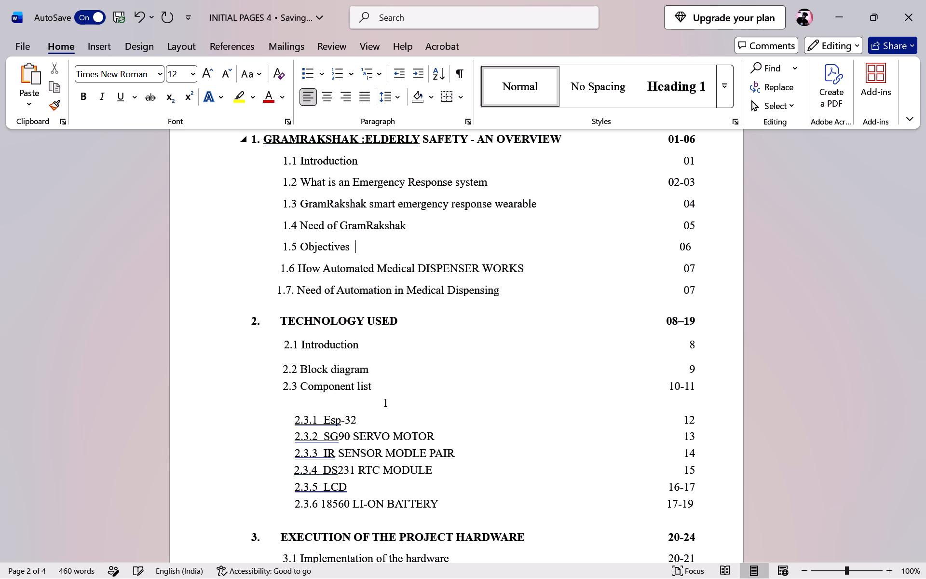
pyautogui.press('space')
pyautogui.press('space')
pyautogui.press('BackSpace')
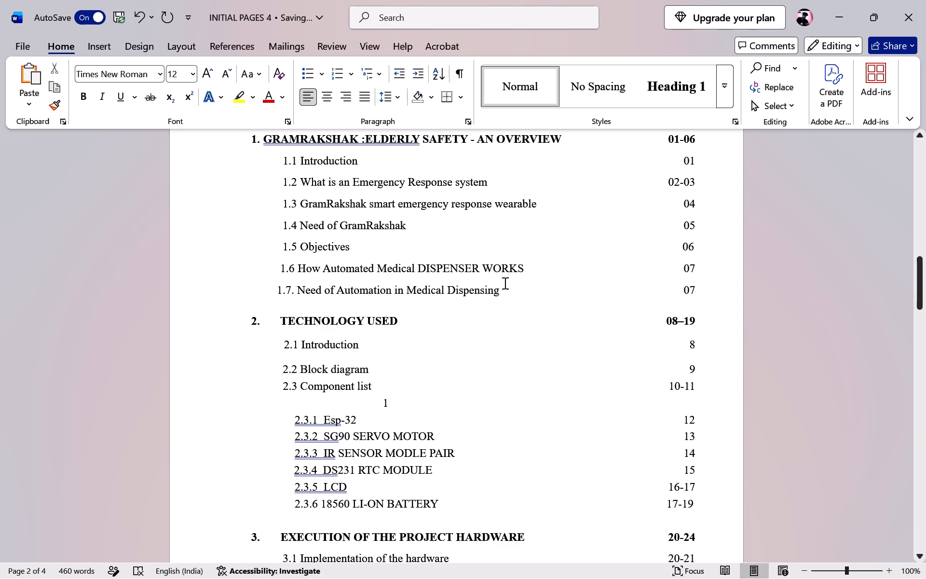
# Check the section 1.6 title in the GramRakshak mini project report, and return to the INITIAL PAGES 4 document.
pyautogui.click(463, 162)
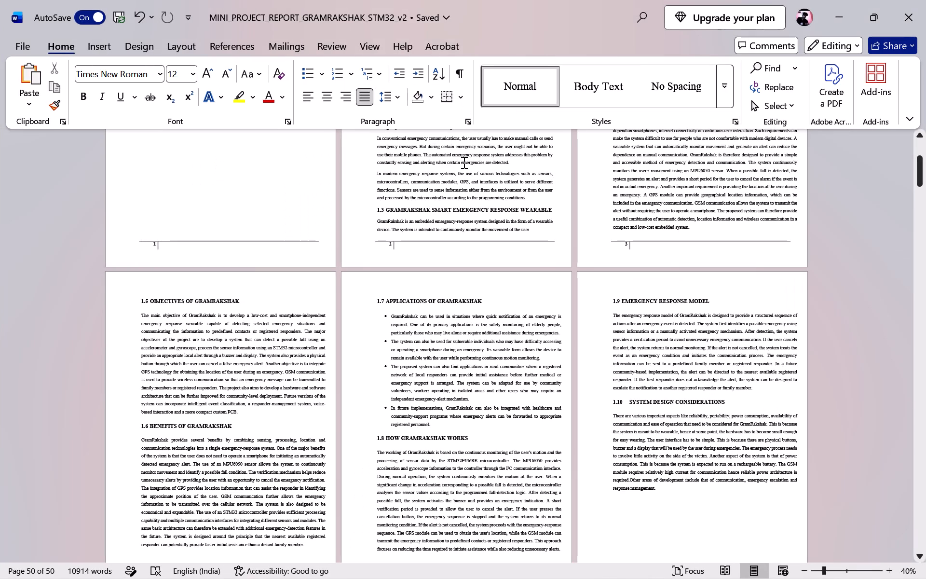
pyautogui.scroll(-2, 463, 162)
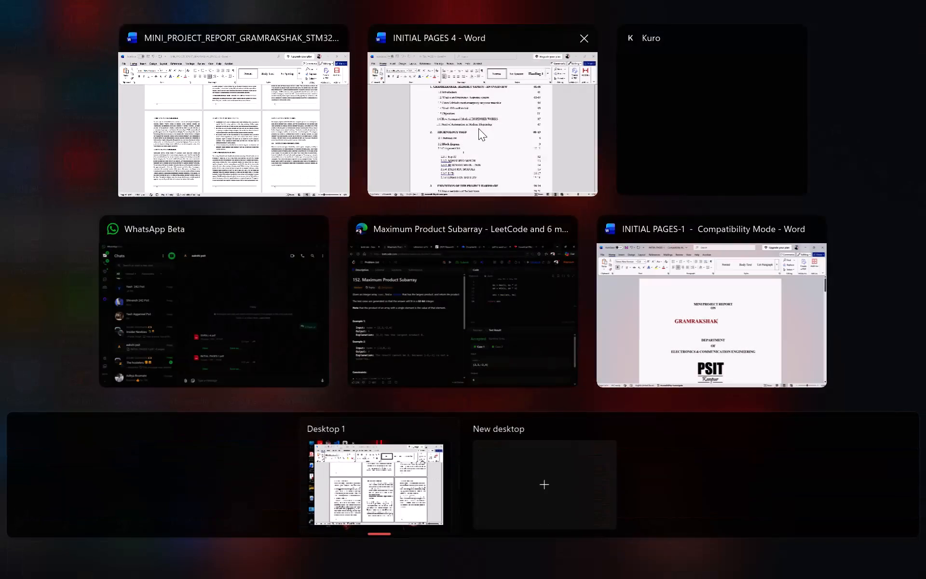
pyautogui.click(478, 128)
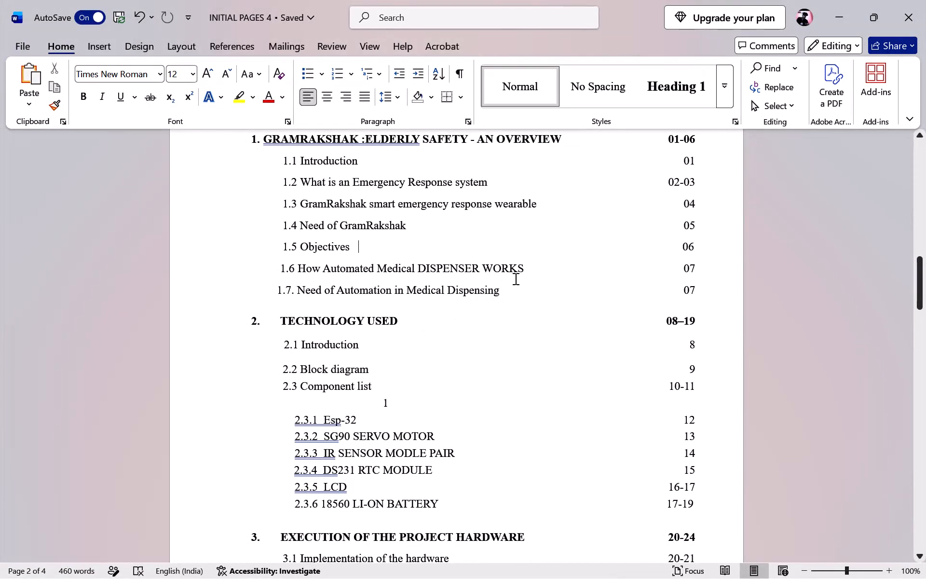
# Replace the text of contents entry 1.6 with Benefits of GramRakshak.
pyautogui.click(533, 268)
pyautogui.press('BackSpace')
pyautogui.press('BackSpace')
pyautogui.press('BackSpace')
pyautogui.press('BackSpace')
pyautogui.press('BackSpace')
pyautogui.press('BackSpace')
pyautogui.press('BackSpace')
pyautogui.press('BackSpace')
pyautogui.press('BackSpace')
pyautogui.press('BackSpace')
pyautogui.press('BackSpace')
pyautogui.press('BackSpace')
pyautogui.press('BackSpace')
pyautogui.press('BackSpace')
pyautogui.press('BackSpace')
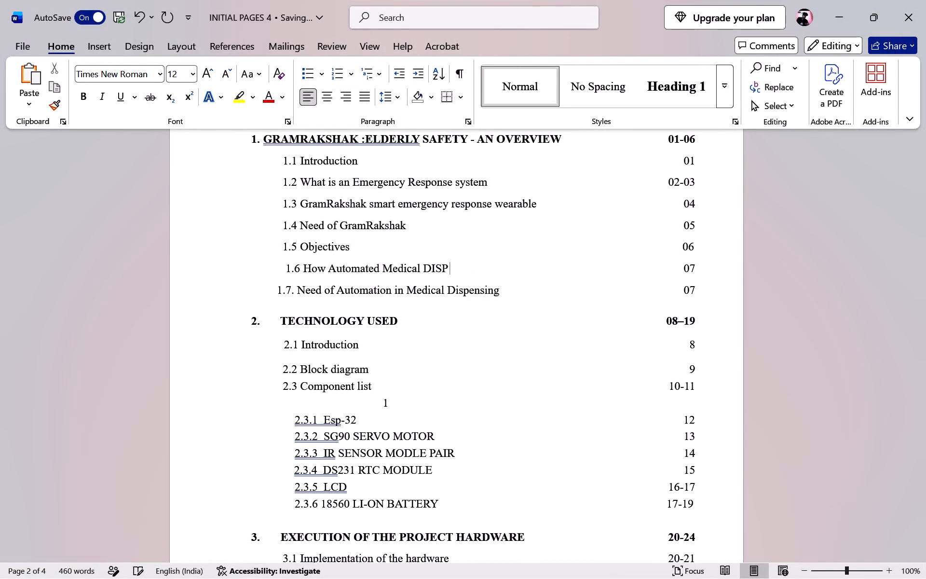
pyautogui.press('BackSpace')
pyautogui.press('BackSpace')
pyautogui.press('BackSpace')
pyautogui.press('BackSpace')
pyautogui.press('BackSpace')
pyautogui.press('BackSpace')
pyautogui.press('BackSpace')
pyautogui.press('BackSpace')
pyautogui.press('BackSpace')
pyautogui.press('BackSpace')
pyautogui.press('BackSpace')
pyautogui.press('BackSpace')
pyautogui.press('BackSpace')
pyautogui.press('BackSpace')
pyautogui.press('BackSpace')
pyautogui.press('BackSpace')
pyautogui.press('BackSpace')
pyautogui.press('BackSpace')
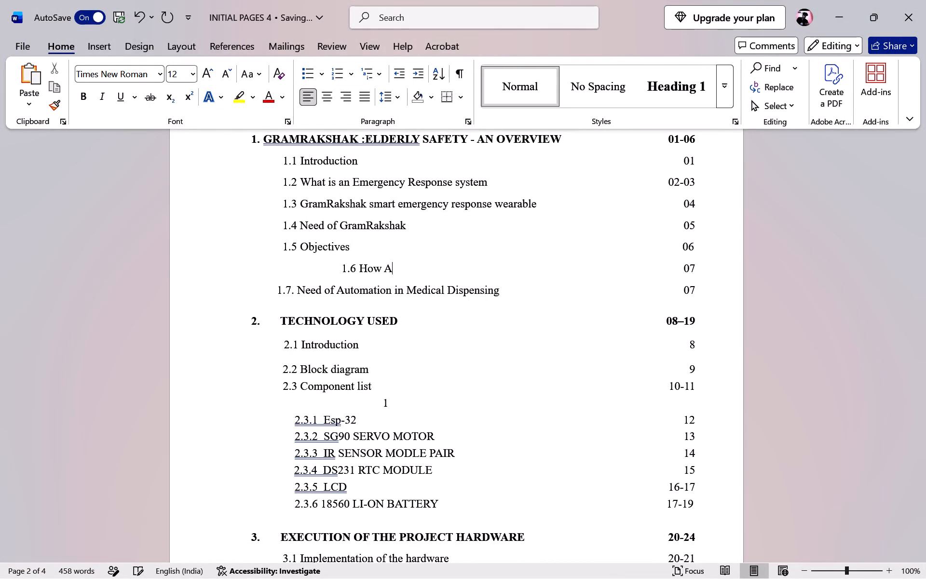
pyautogui.press('BackSpace')
pyautogui.press('BackSpace')
pyautogui.press('BackSpace')
pyautogui.press('BackSpace')
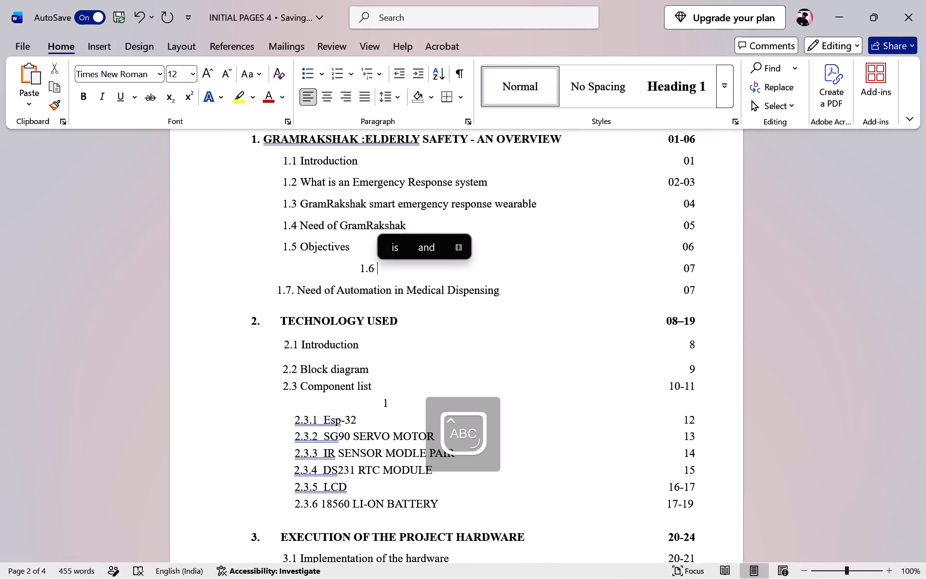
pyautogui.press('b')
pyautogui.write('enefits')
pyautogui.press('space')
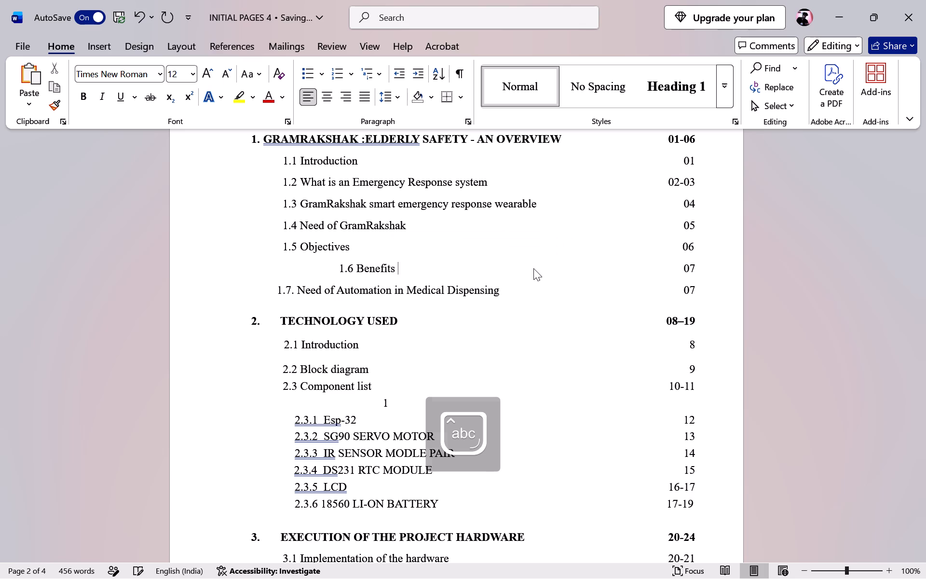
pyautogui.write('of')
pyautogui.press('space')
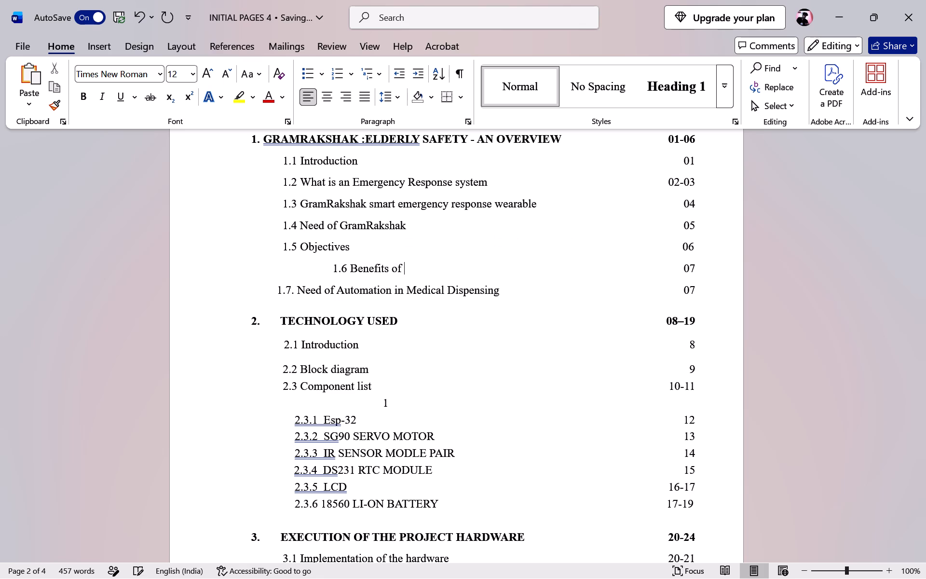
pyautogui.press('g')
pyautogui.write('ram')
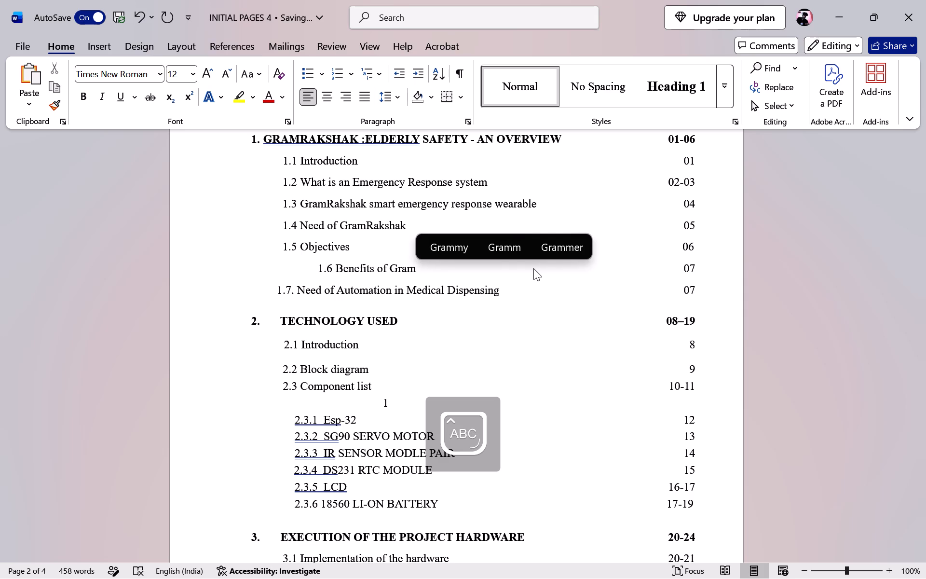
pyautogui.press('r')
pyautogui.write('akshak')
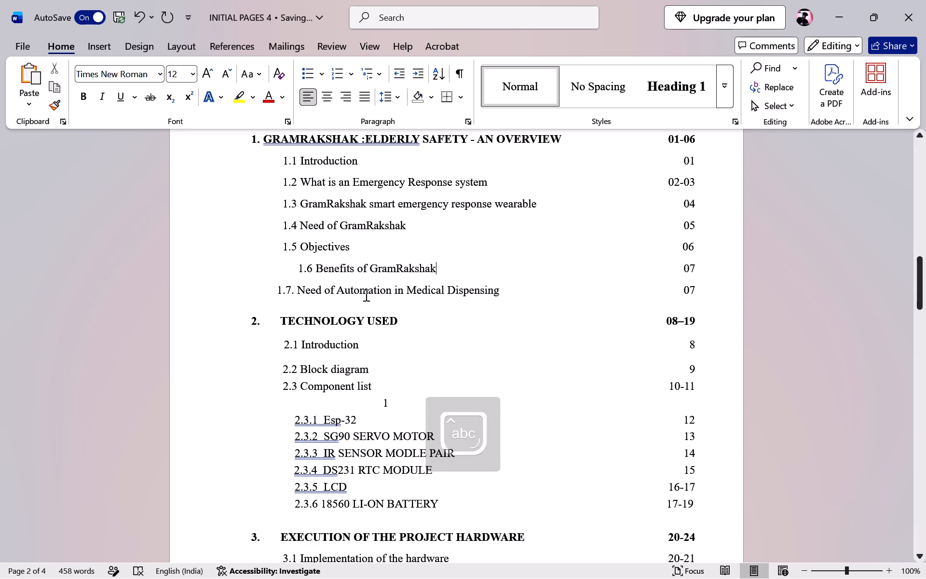
# Remove the extra spaces before contents entry 1.6 so its number lines up with the entries above.
pyautogui.click(298, 268)
pyautogui.press('BackSpace')
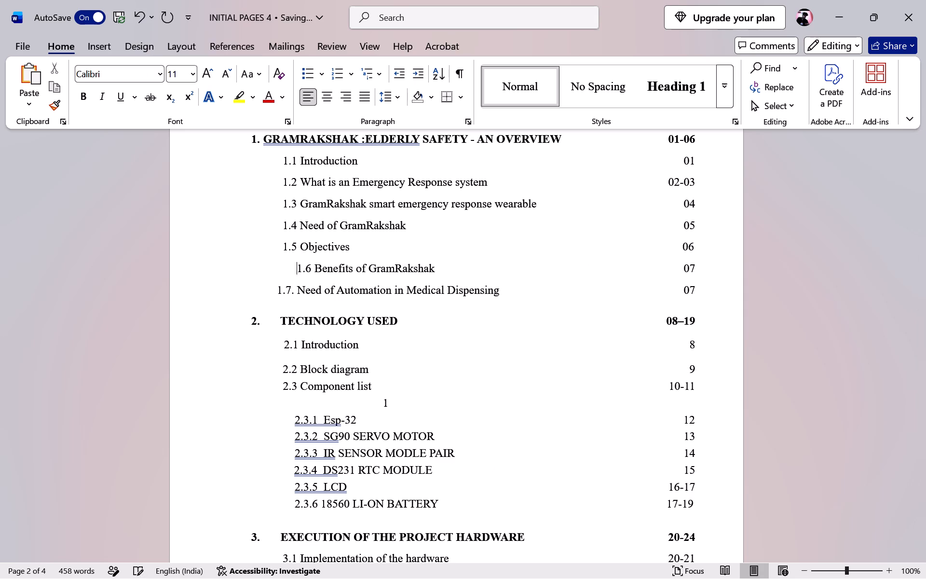
pyautogui.press('BackSpace')
pyautogui.press('BackSpace')
pyautogui.press('BackSpace')
pyautogui.press('BackSpace')
pyautogui.press('BackSpace')
pyautogui.press('BackSpace')
pyautogui.press('BackSpace')
pyautogui.press('BackSpace')
pyautogui.press('BackSpace')
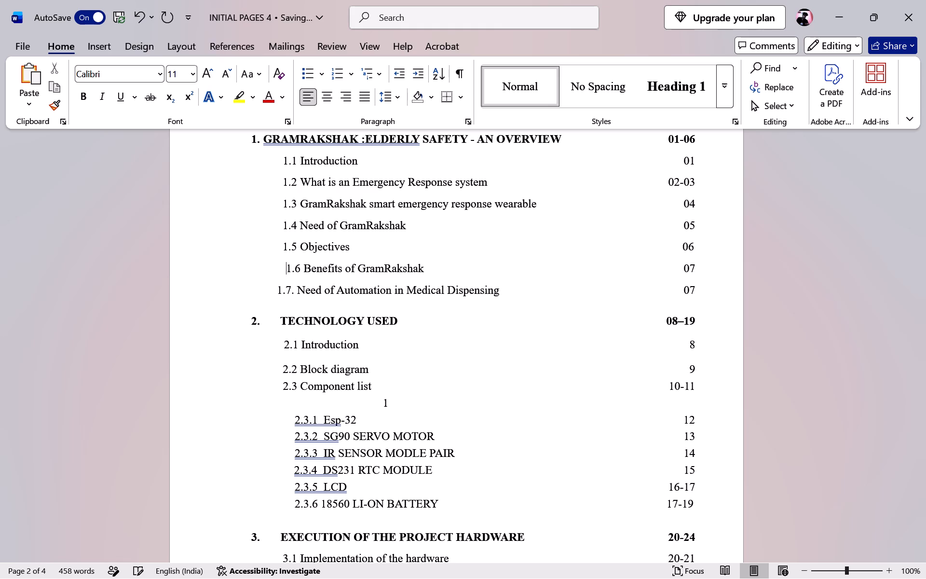
pyautogui.press('BackSpace')
pyautogui.press('BackSpace')
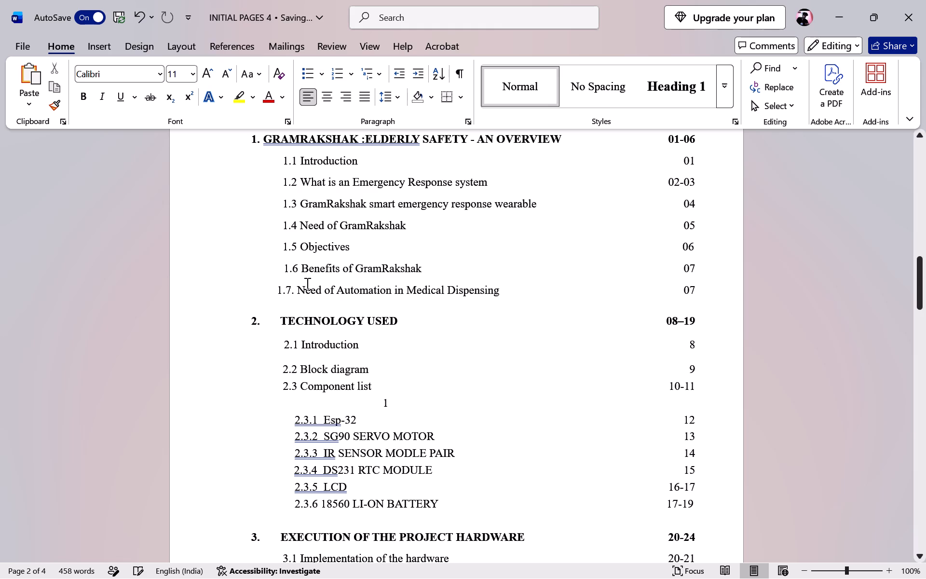
# Compare the remaining chapter 1 section titles and pages in the GramRakshak report with the contents list in INITIAL PAGES 4.
pyautogui.click(449, 169)
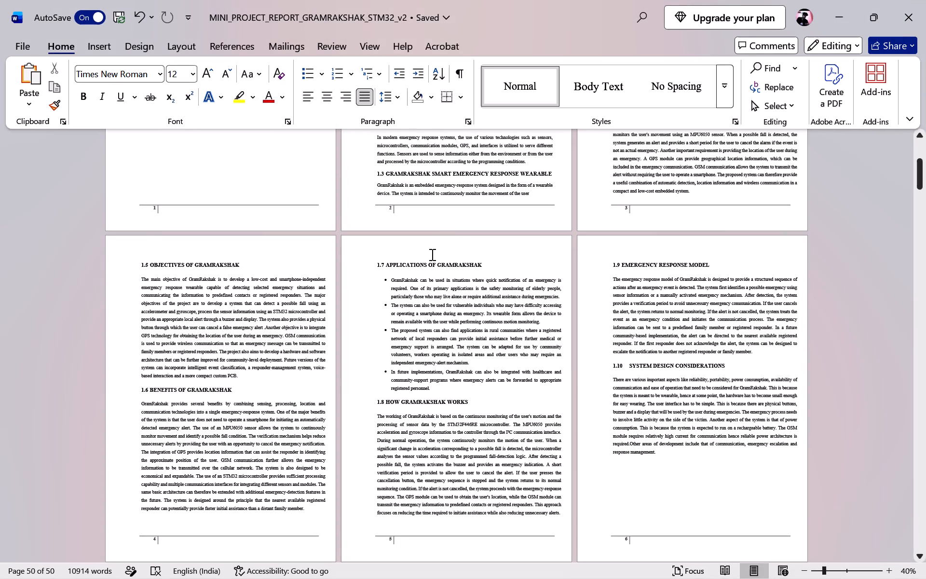
pyautogui.scroll(-1, 430, 255)
pyautogui.scroll(1, 430, 255)
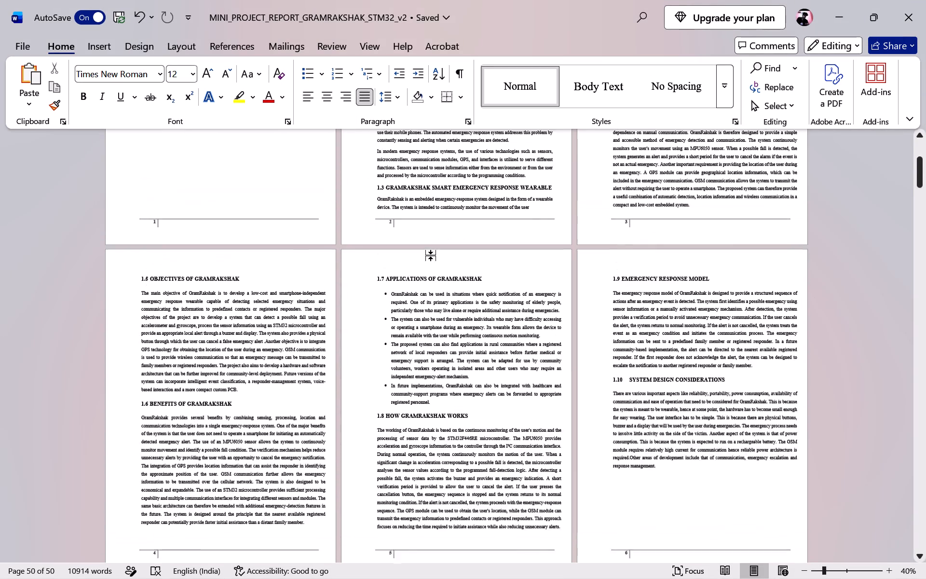
pyautogui.scroll(2, 430, 255)
pyautogui.scroll(-3, 430, 255)
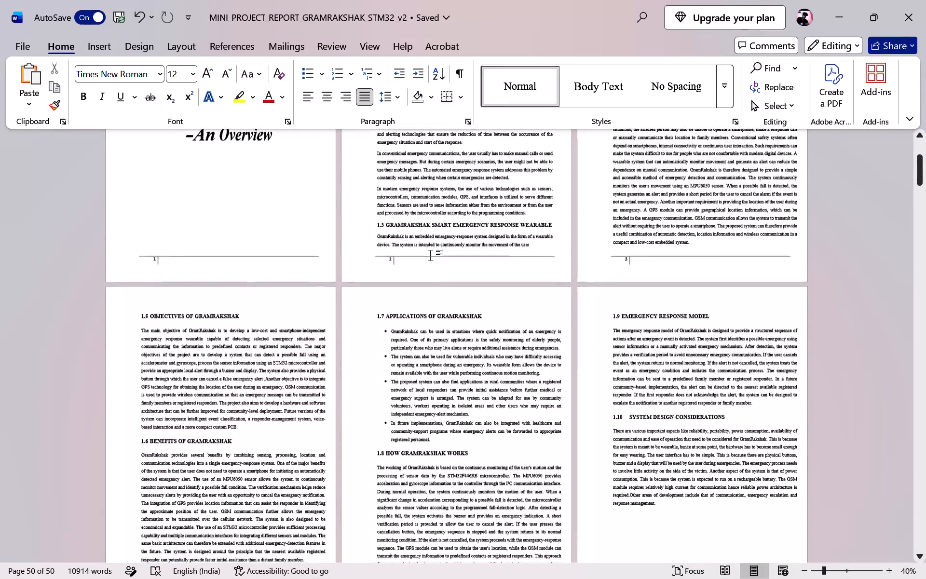
pyautogui.scroll(-3, 430, 255)
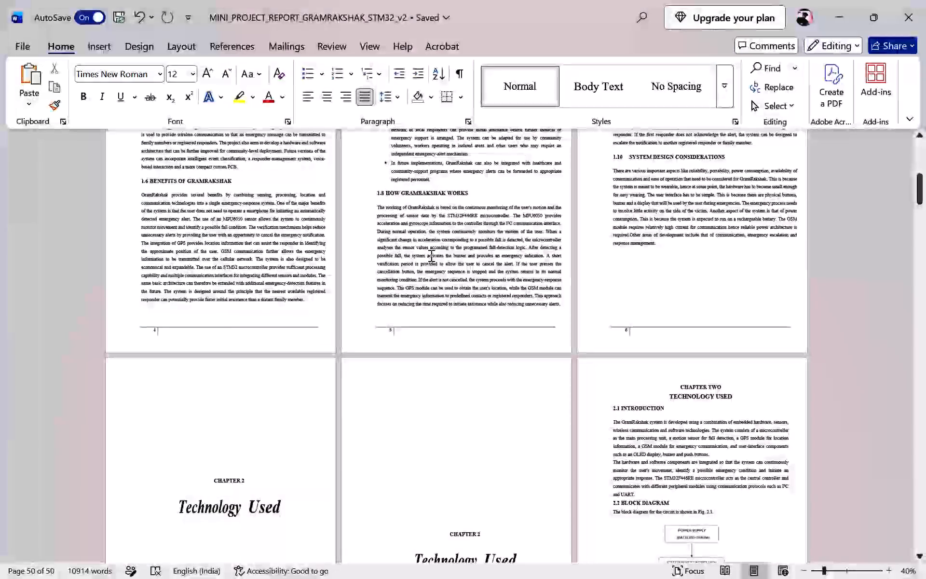
pyautogui.click(462, 173)
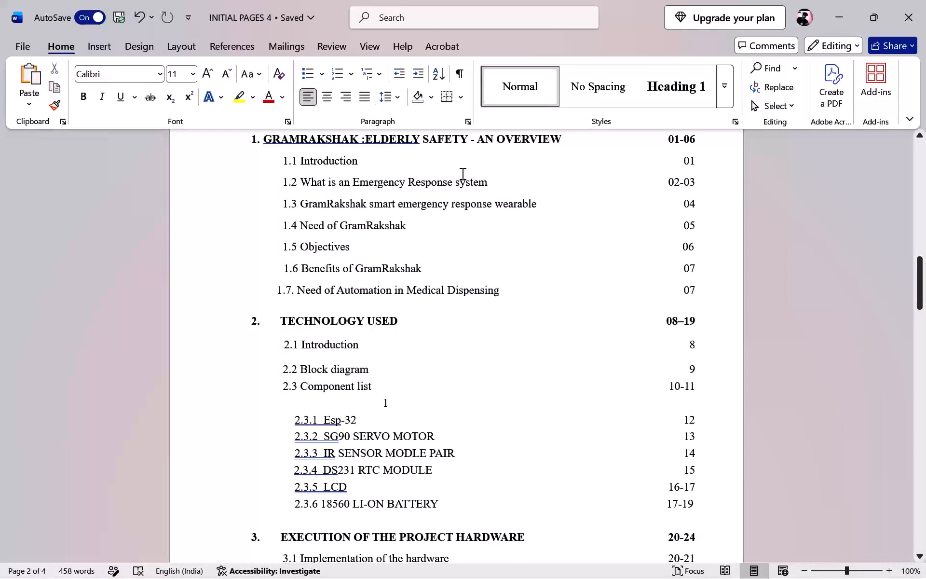
pyautogui.click(514, 124)
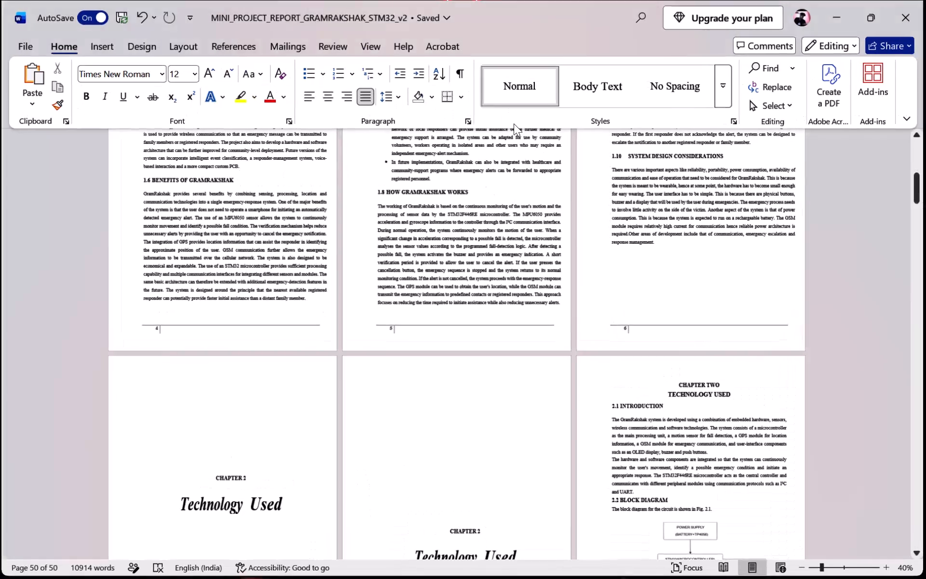
pyautogui.click(508, 174)
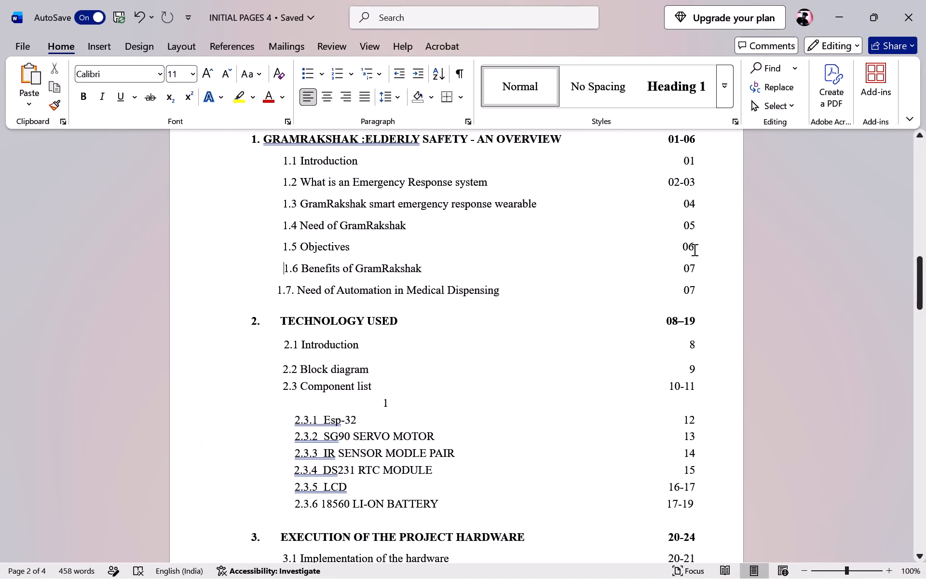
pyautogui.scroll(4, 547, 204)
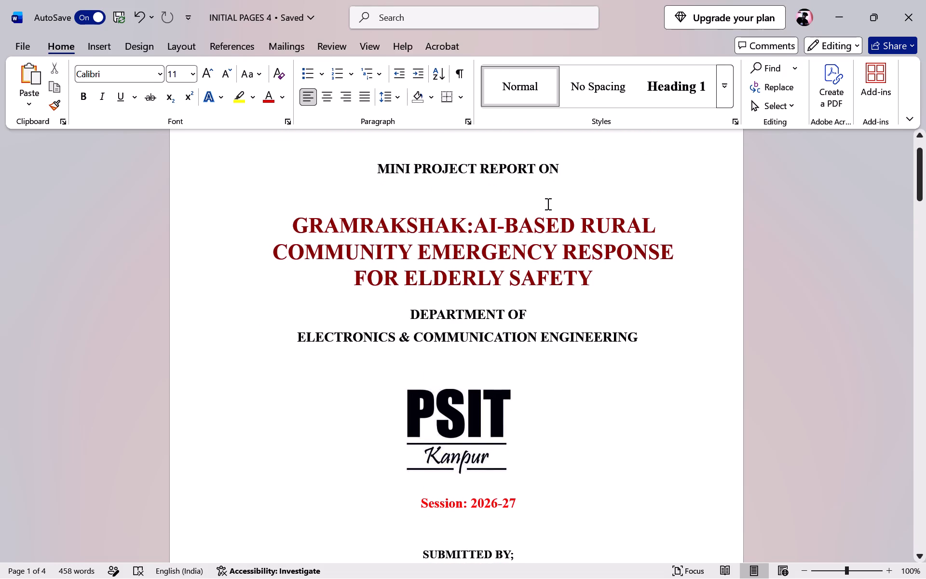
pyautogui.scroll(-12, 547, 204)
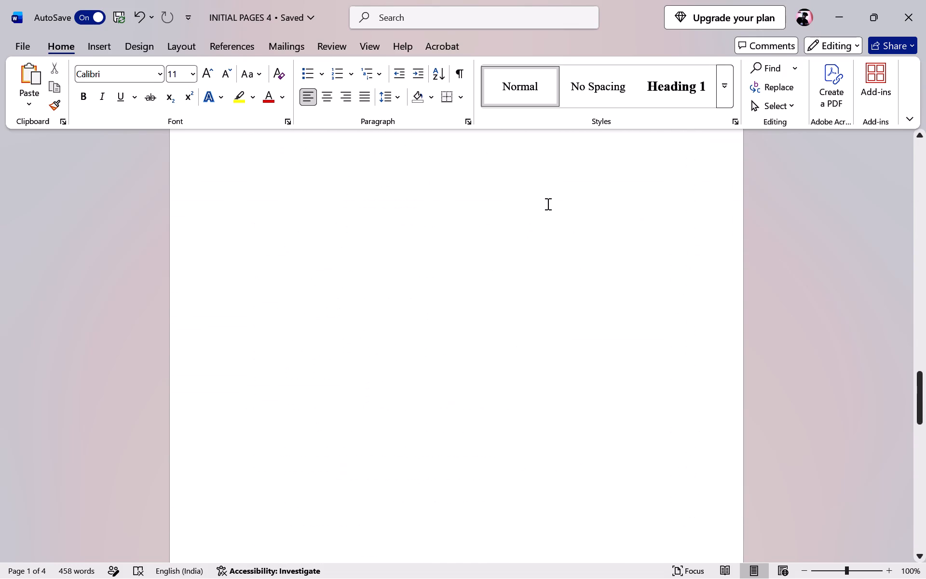
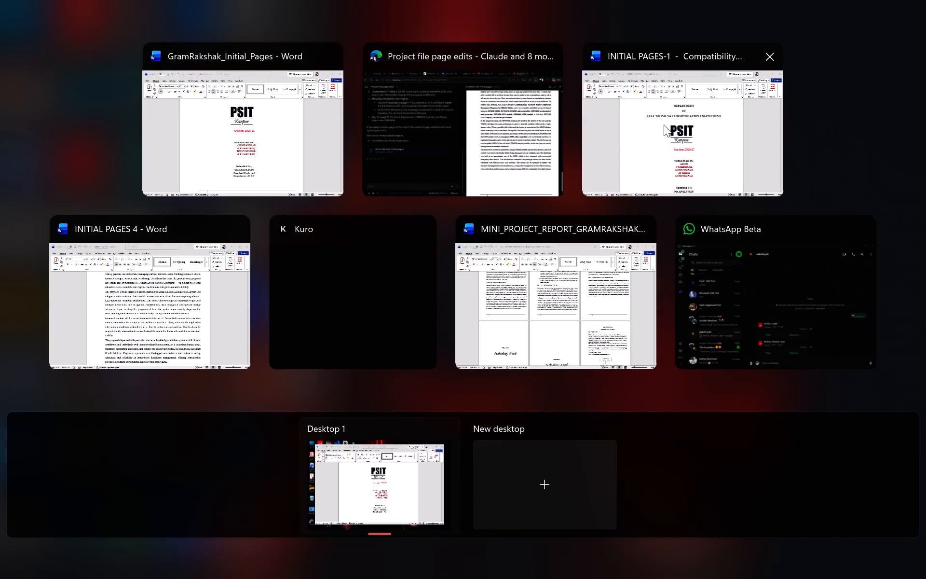
pyautogui.click(664, 124)
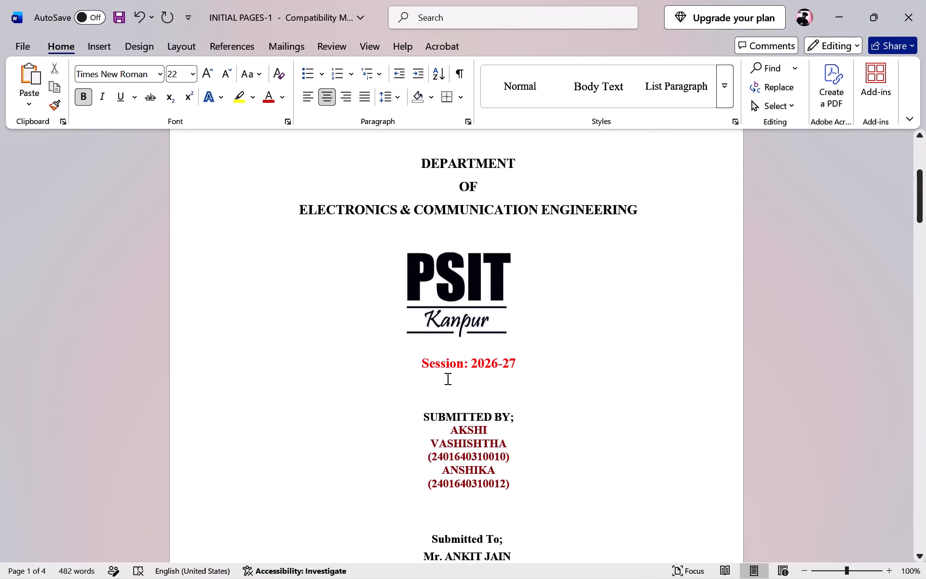
pyautogui.scroll(-5, 447, 378)
pyautogui.scroll(5, 447, 378)
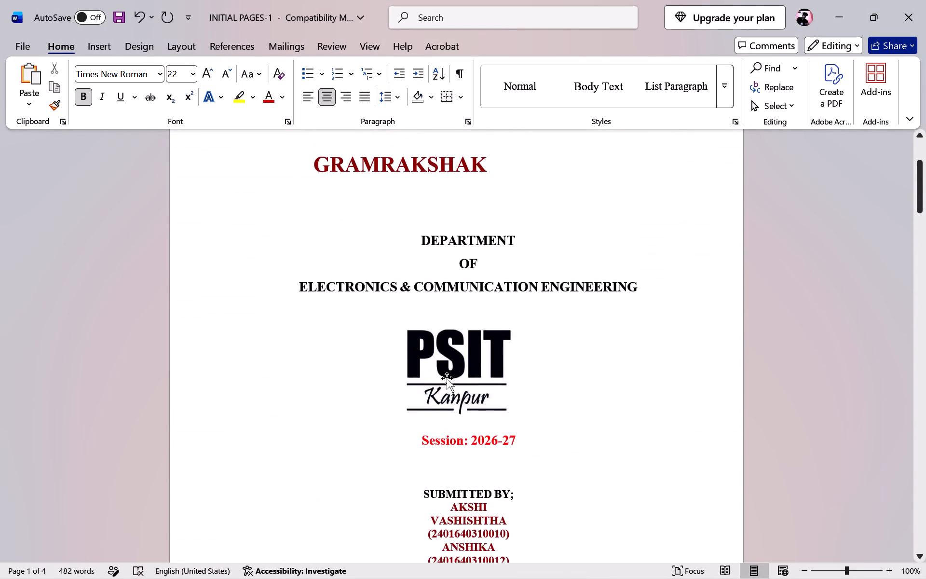
pyautogui.scroll(-1, 447, 378)
pyautogui.click(519, 138)
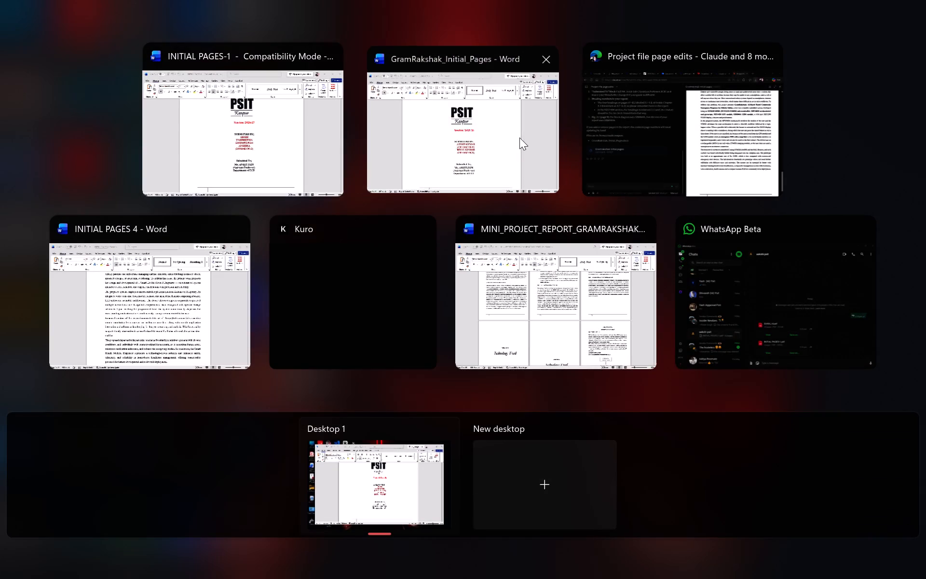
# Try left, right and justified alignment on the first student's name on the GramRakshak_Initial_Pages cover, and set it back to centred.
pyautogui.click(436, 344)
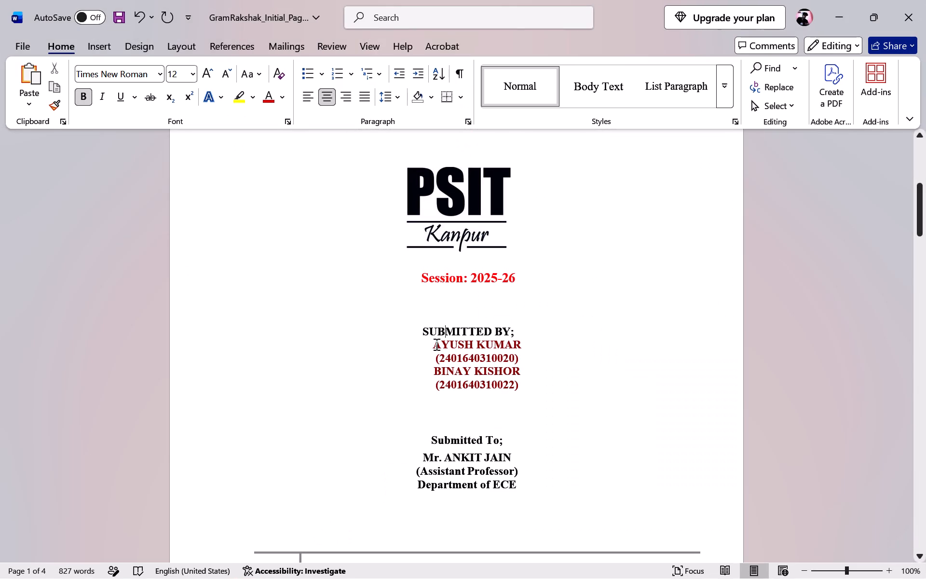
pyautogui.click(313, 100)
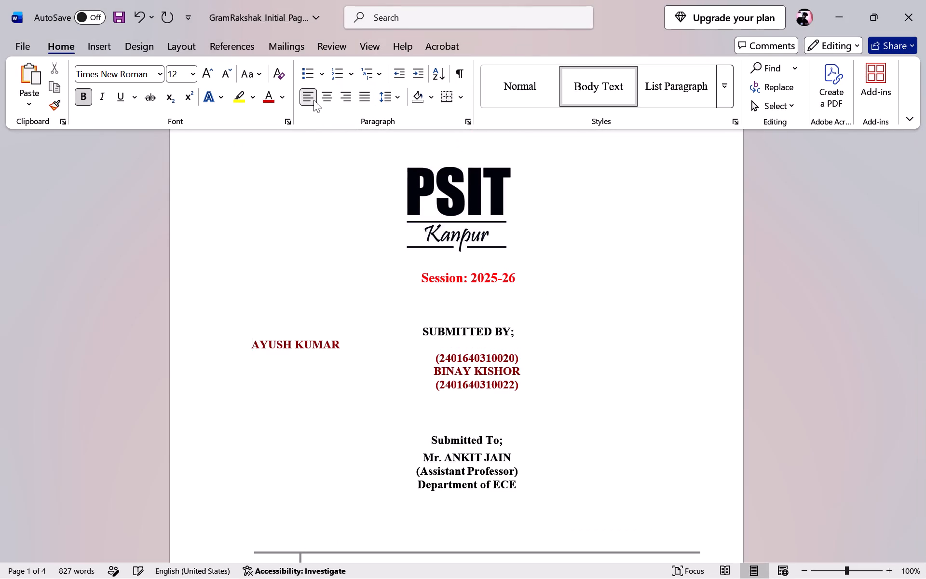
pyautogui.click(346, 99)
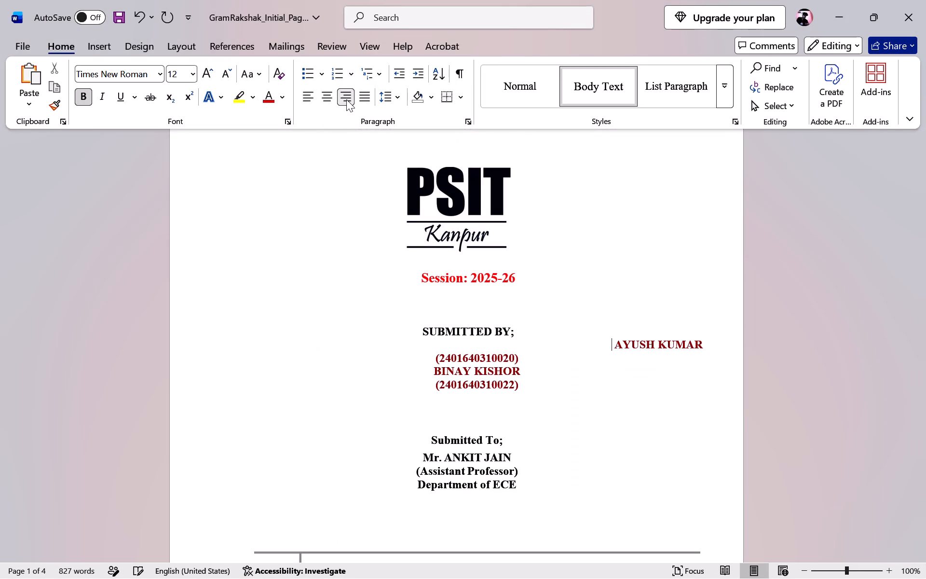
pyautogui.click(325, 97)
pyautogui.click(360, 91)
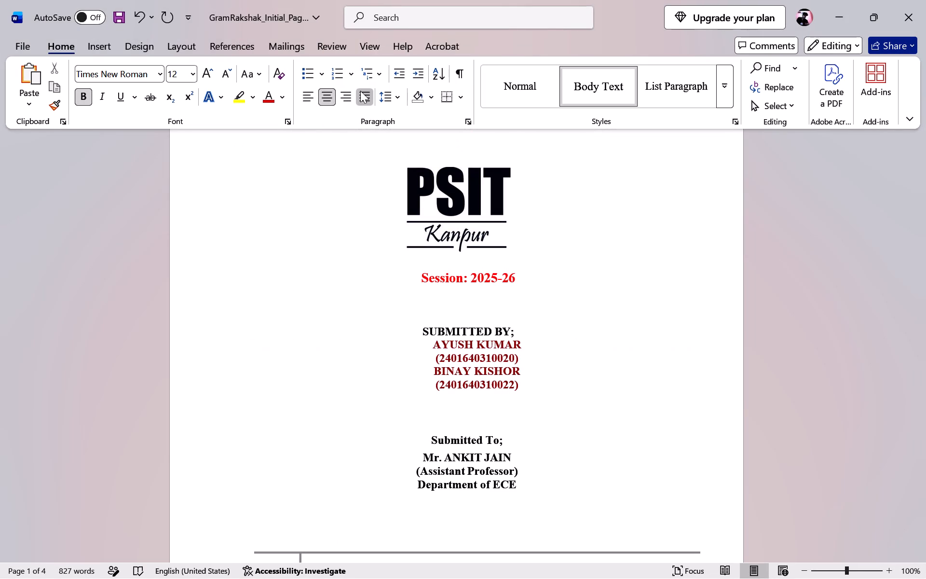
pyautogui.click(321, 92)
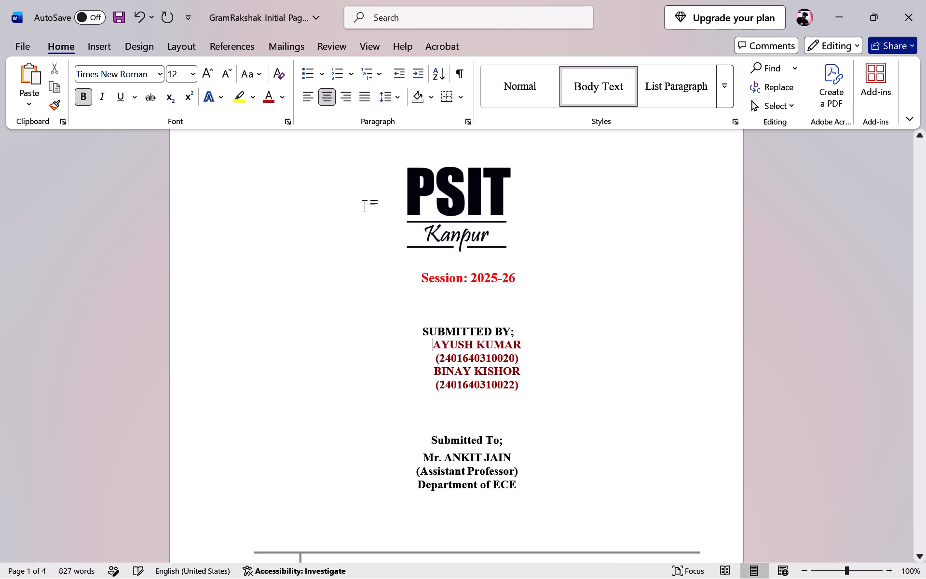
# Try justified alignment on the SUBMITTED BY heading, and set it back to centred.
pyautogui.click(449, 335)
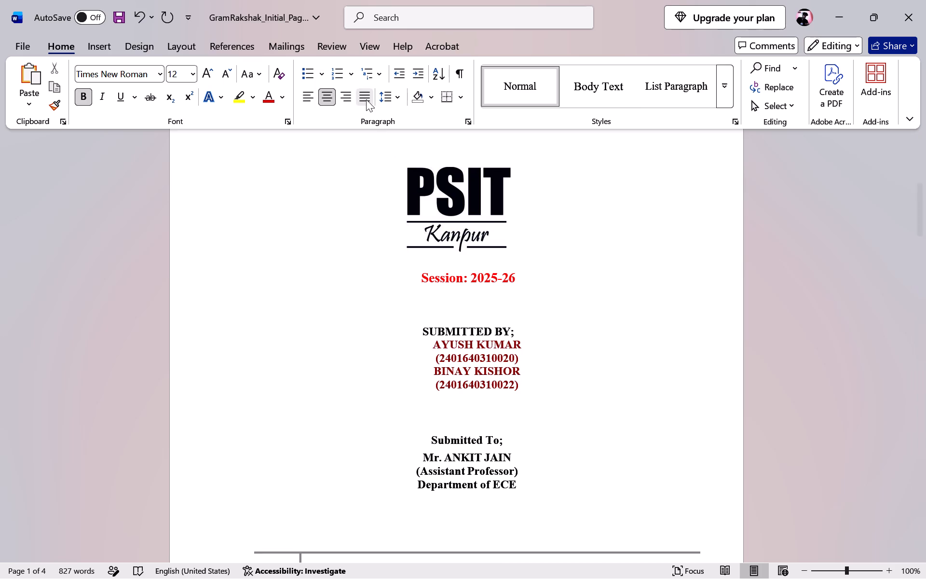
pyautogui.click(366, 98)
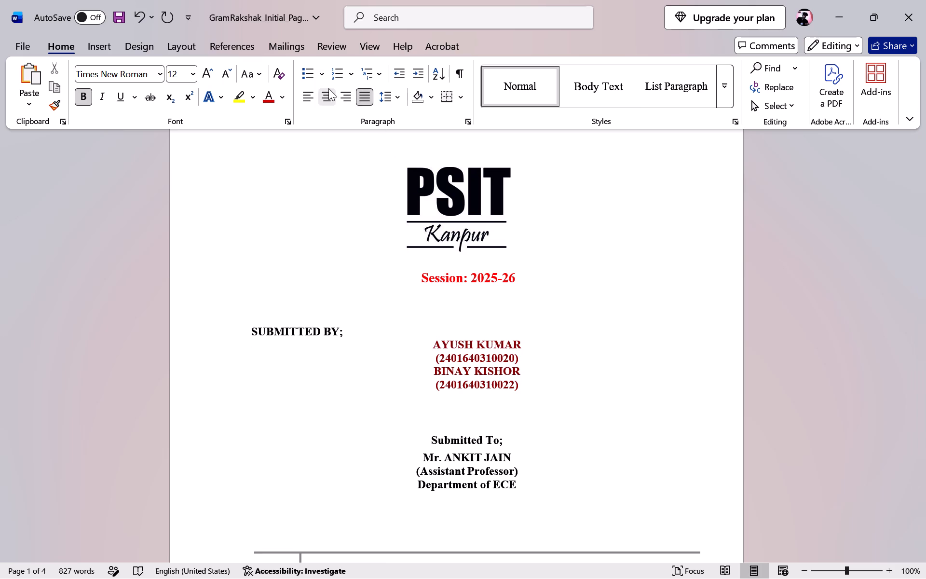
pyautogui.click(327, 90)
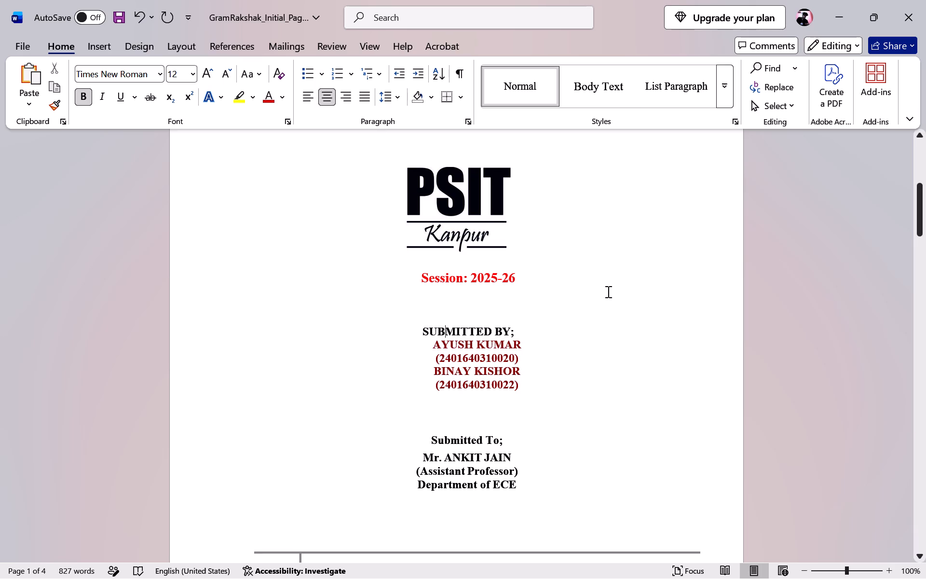
# Examine the alignment and paragraph style of the cover page's logo, session line, Submitted To block and SUBMITTED BY block.
pyautogui.click(463, 441)
pyautogui.click(461, 457)
pyautogui.scroll(2, 545, 325)
pyautogui.scroll(-1, 545, 325)
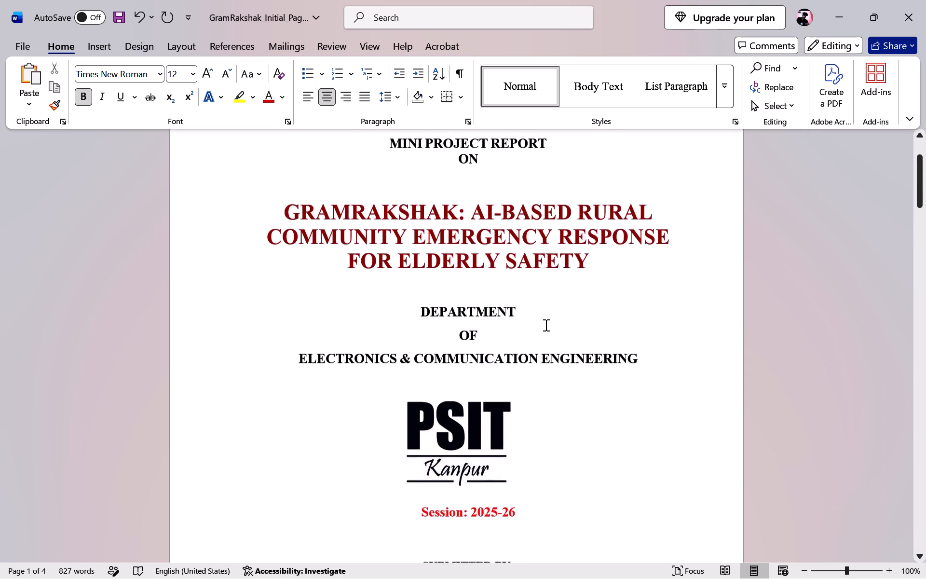
pyautogui.scroll(-1, 545, 325)
pyautogui.click(490, 312)
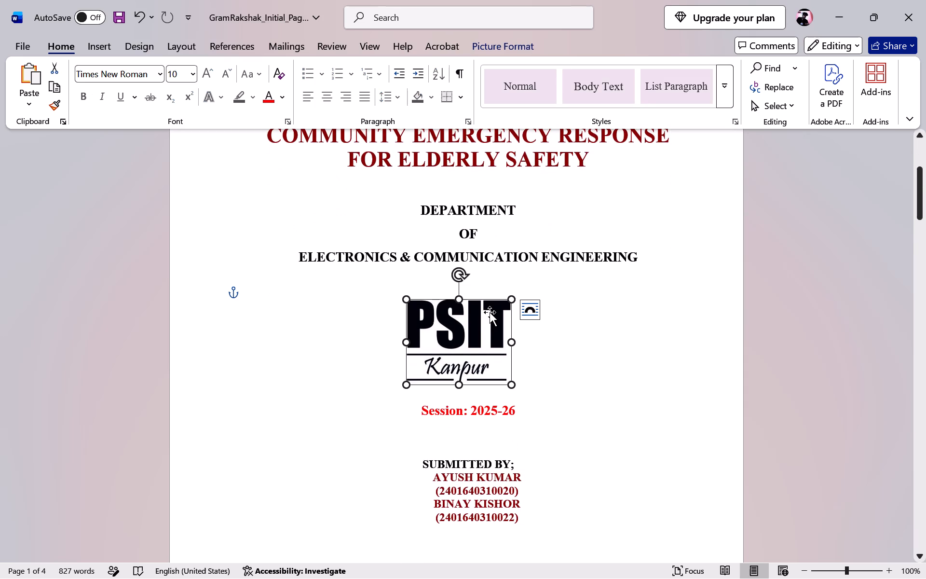
pyautogui.click(651, 307)
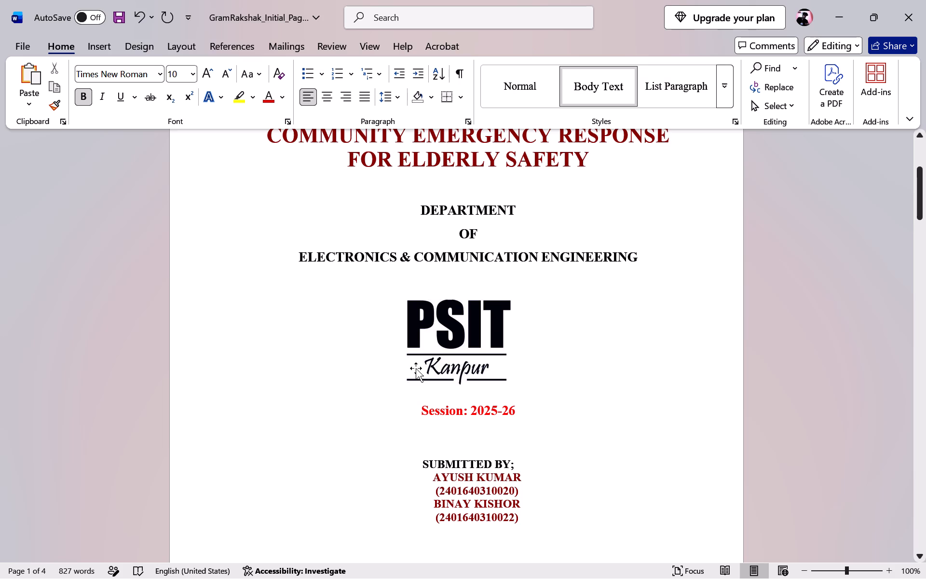
pyautogui.click(435, 410)
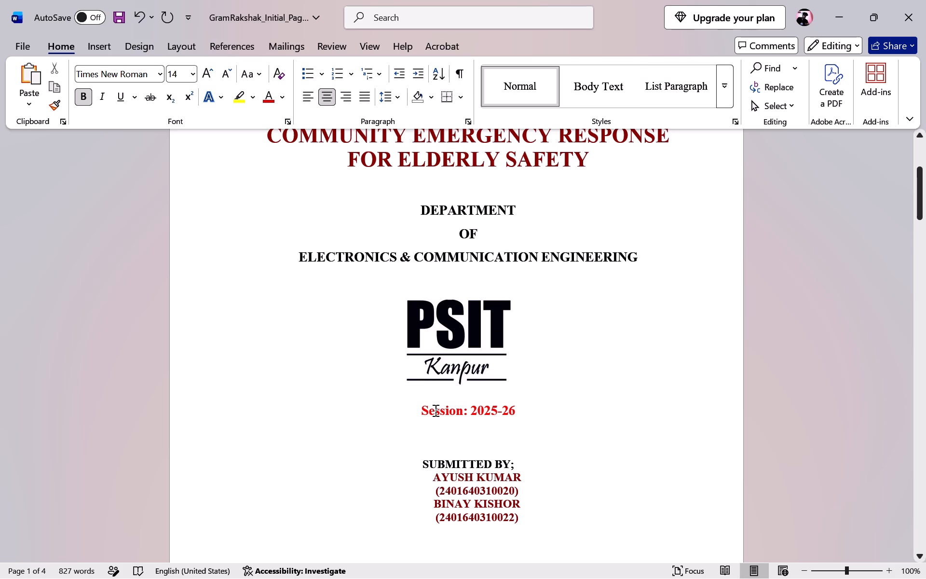
pyautogui.click(451, 455)
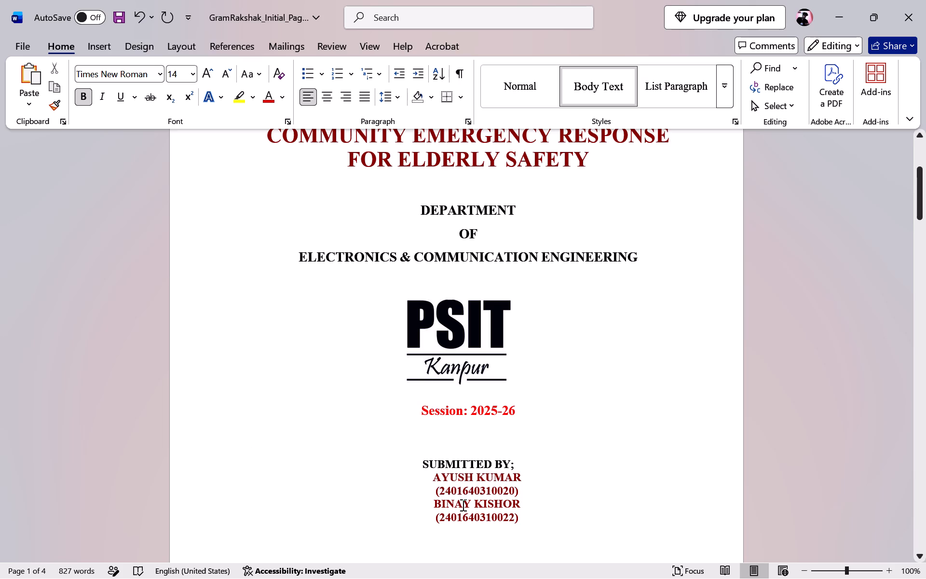
pyautogui.click(469, 482)
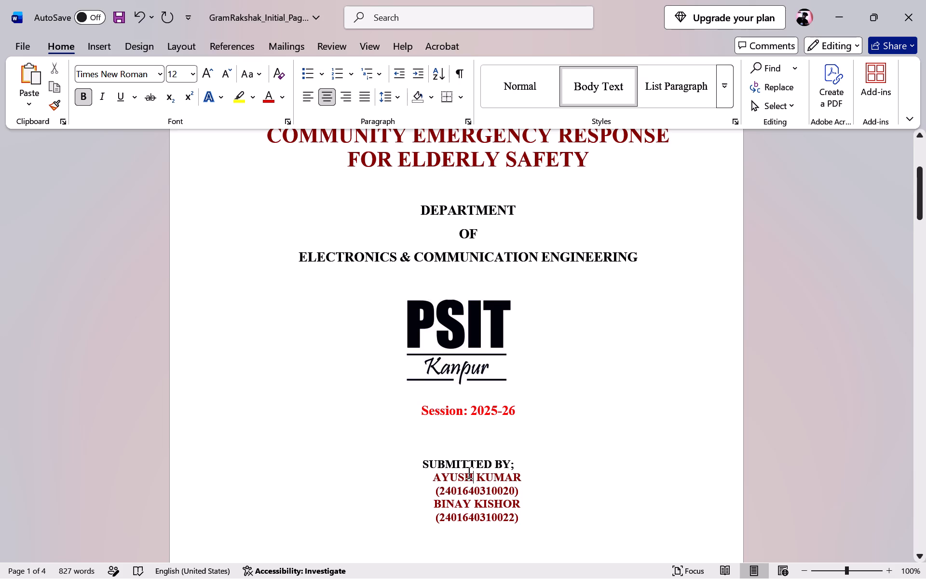
pyautogui.click(470, 466)
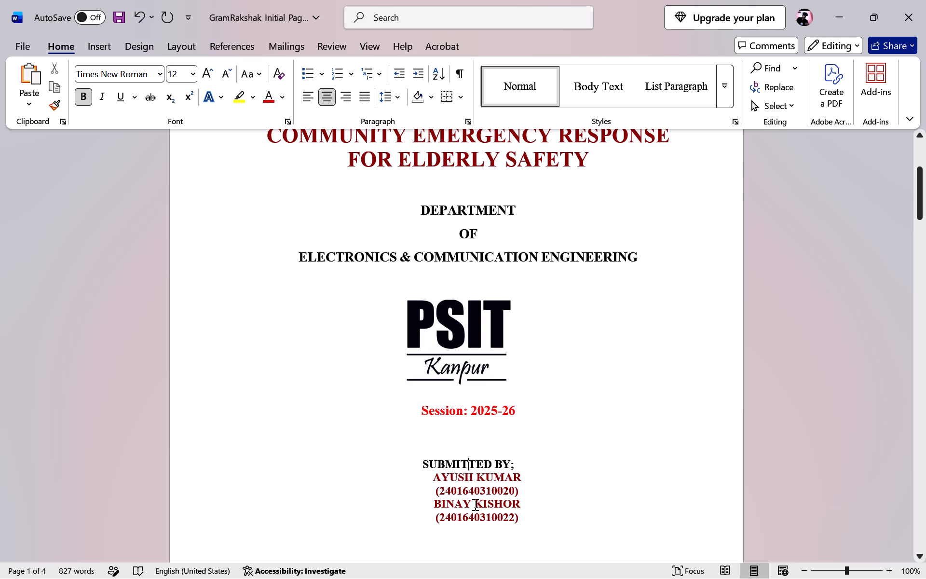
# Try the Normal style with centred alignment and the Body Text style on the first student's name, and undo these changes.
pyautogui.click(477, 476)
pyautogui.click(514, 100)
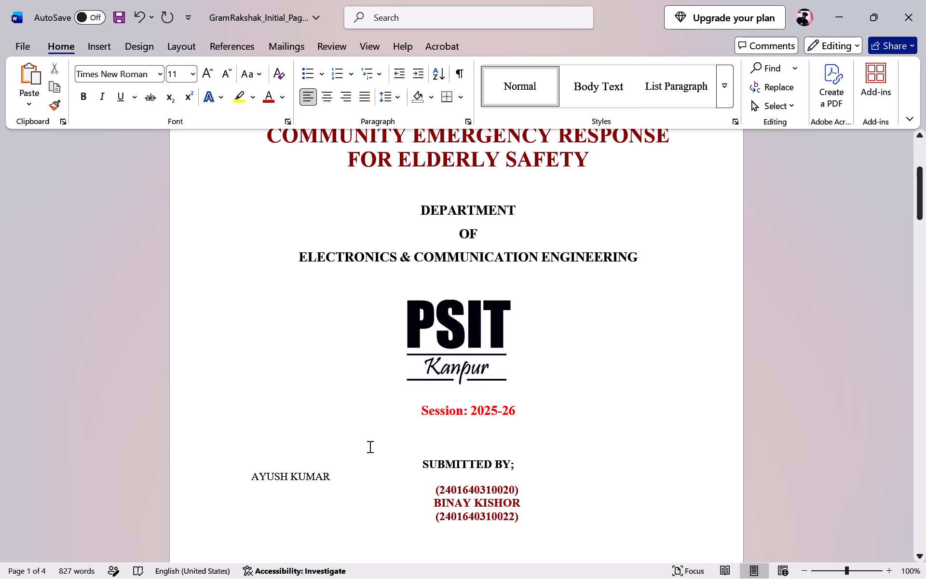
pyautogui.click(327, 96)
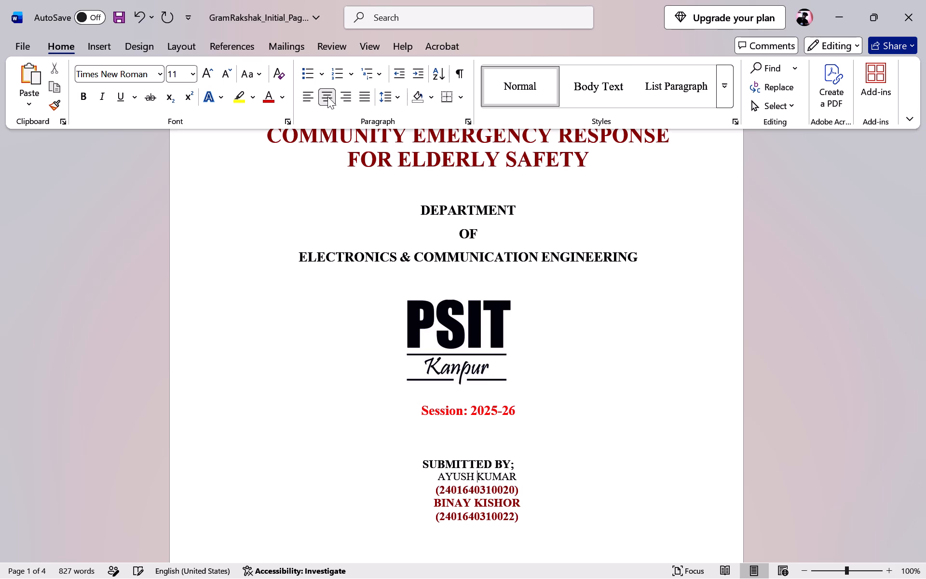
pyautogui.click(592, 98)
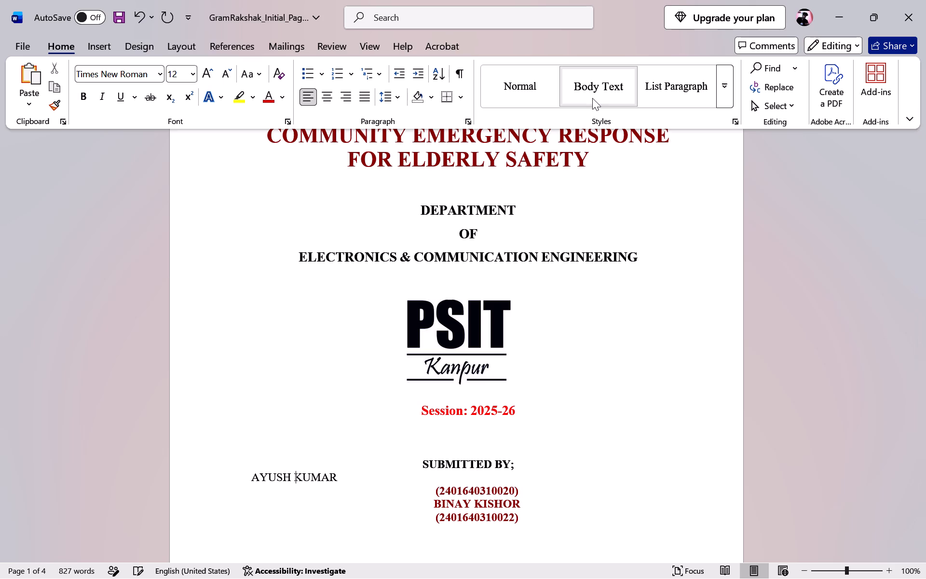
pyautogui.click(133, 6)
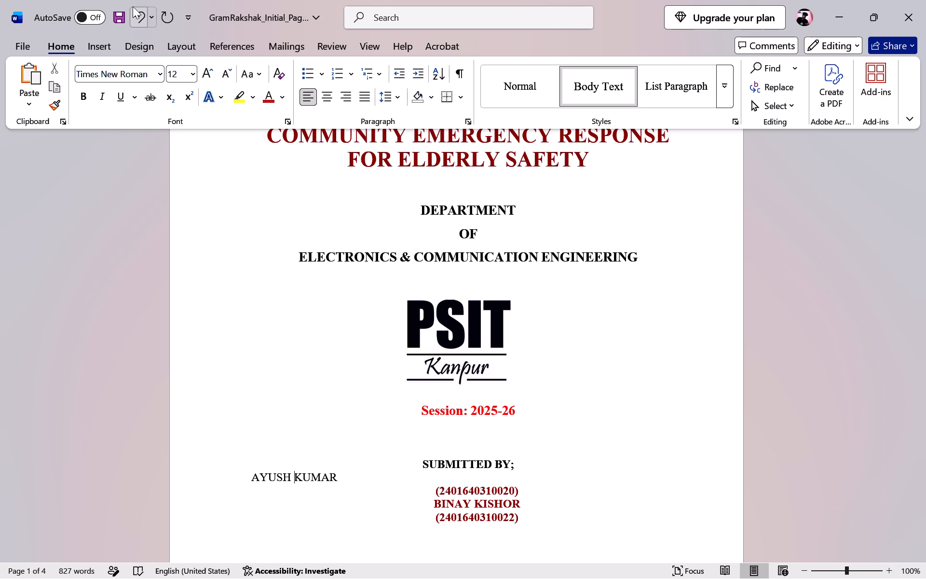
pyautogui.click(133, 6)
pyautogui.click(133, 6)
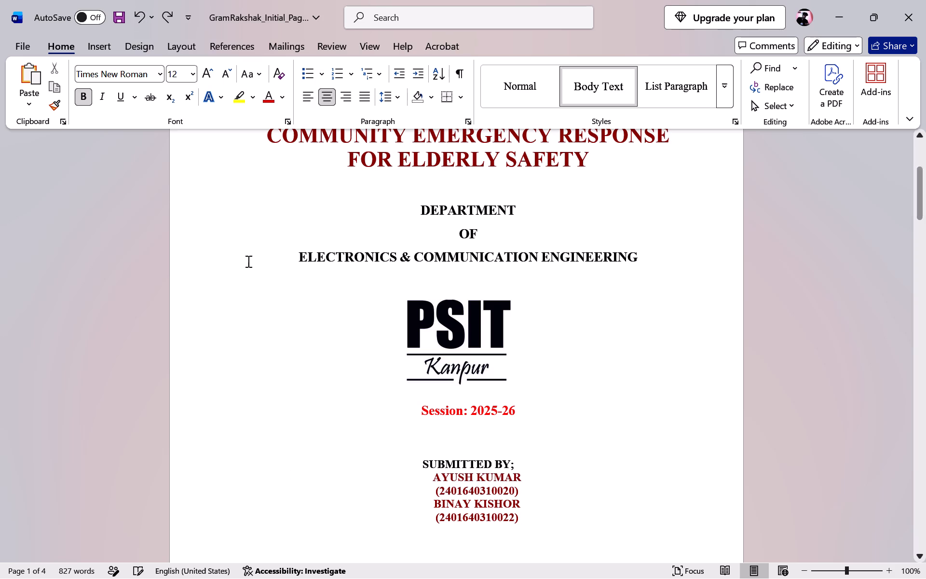
# Review the cover, table of contents and abstract pages of GramRakshak_Initial_Pages, and return to the INITIAL PAGES-1 document.
pyautogui.scroll(-1, 286, 465)
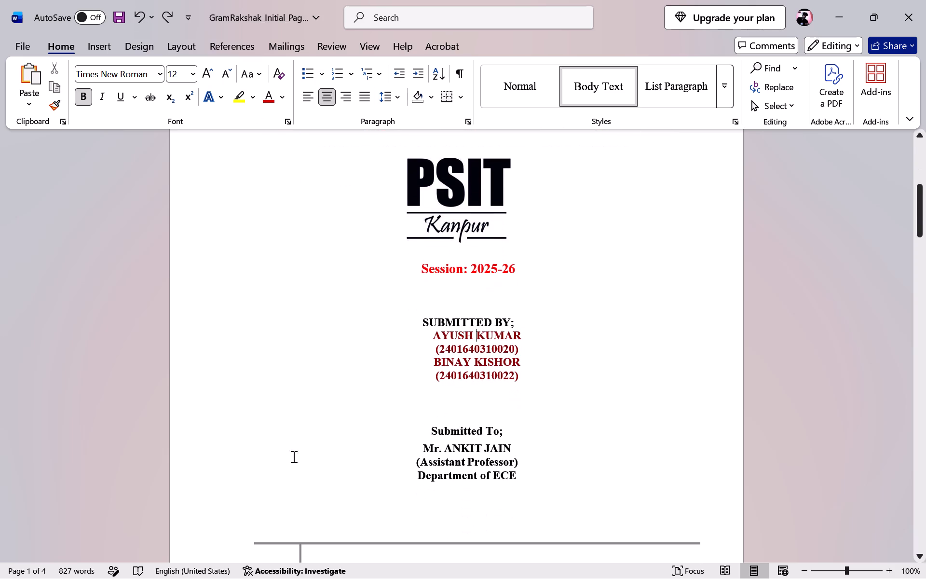
pyautogui.scroll(-1, 375, 410)
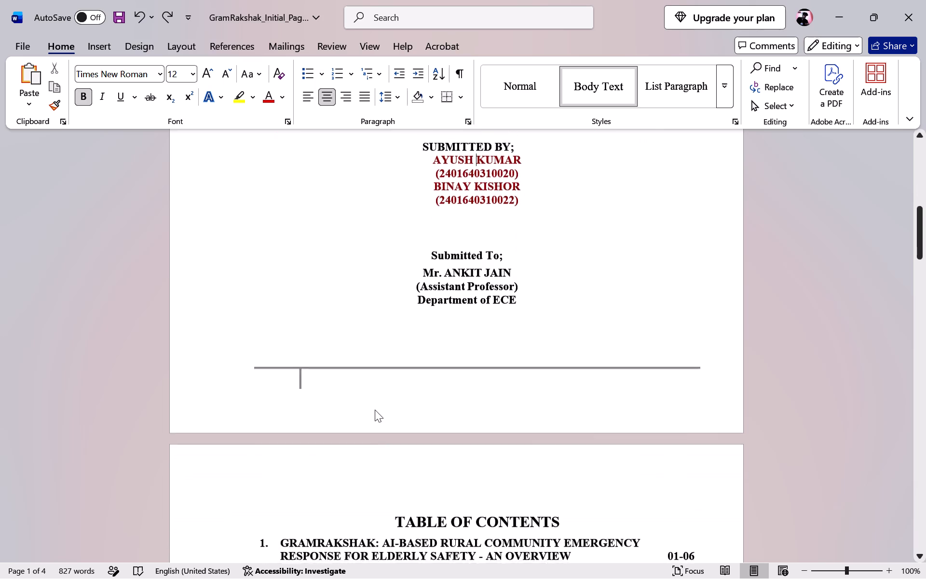
pyautogui.scroll(-3, 375, 410)
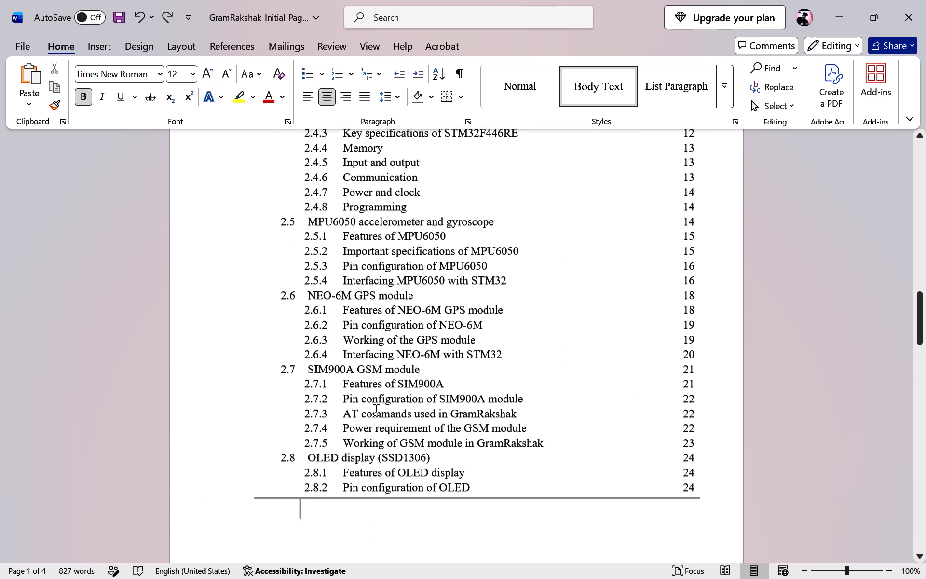
pyautogui.scroll(-3, 375, 410)
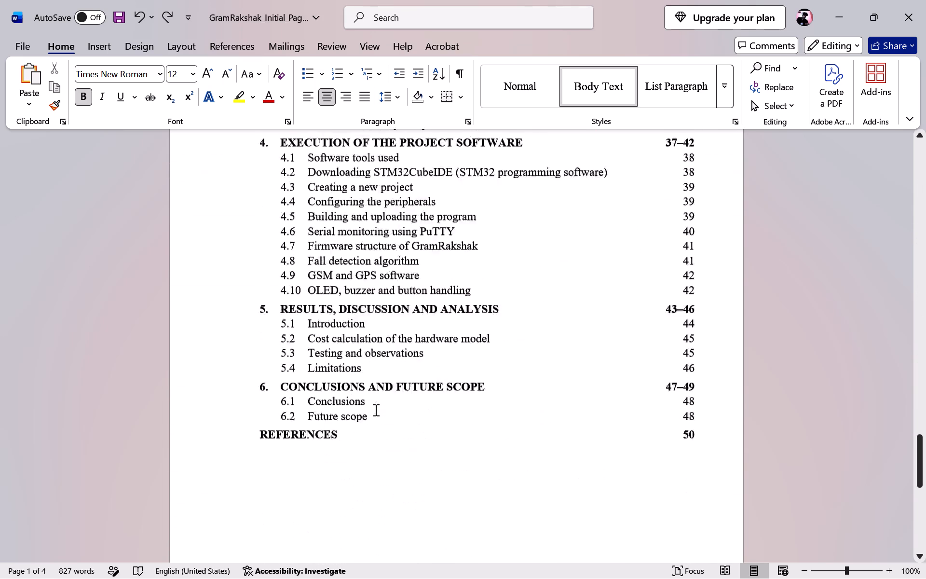
pyautogui.scroll(-2, 375, 410)
pyautogui.scroll(1, 375, 410)
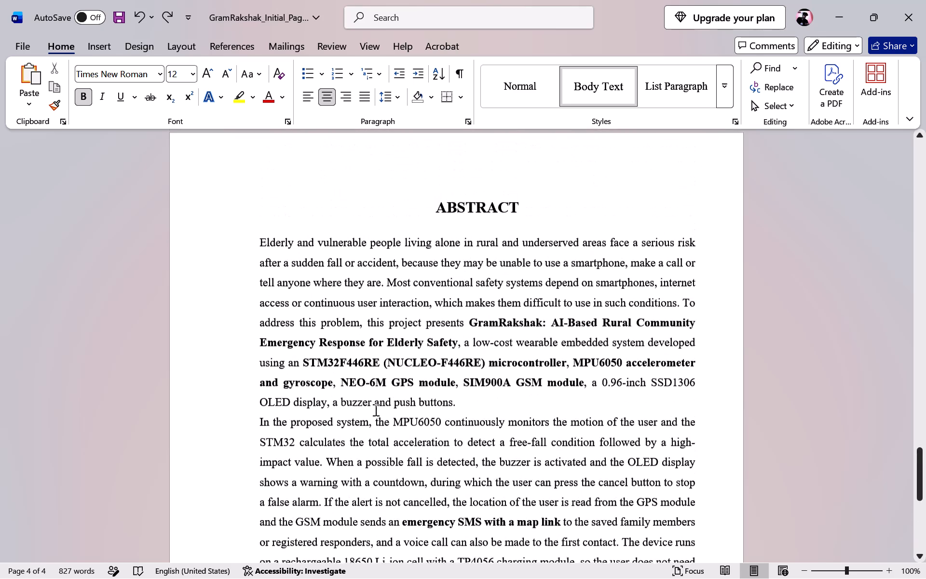
pyautogui.scroll(-3, 375, 410)
pyautogui.scroll(5, 375, 410)
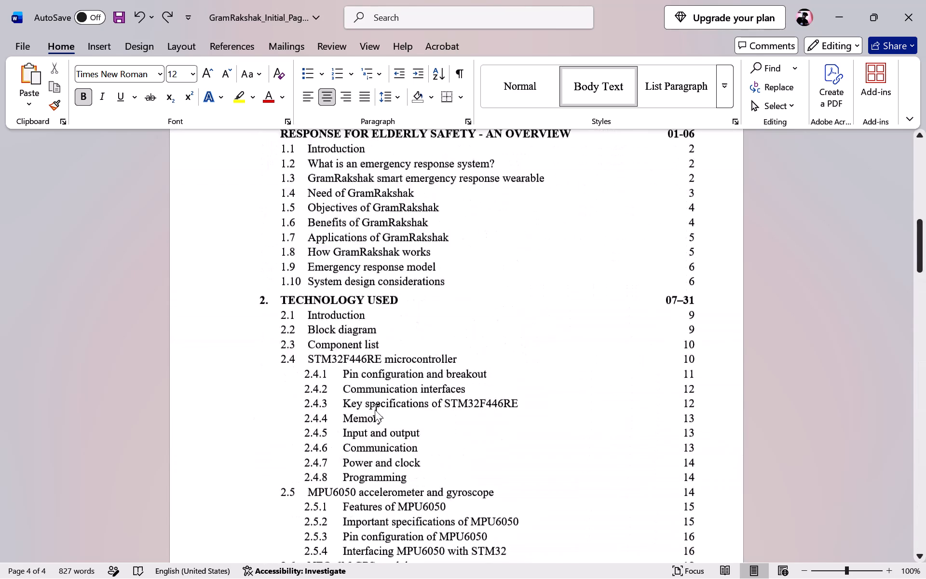
pyautogui.scroll(-1, 375, 410)
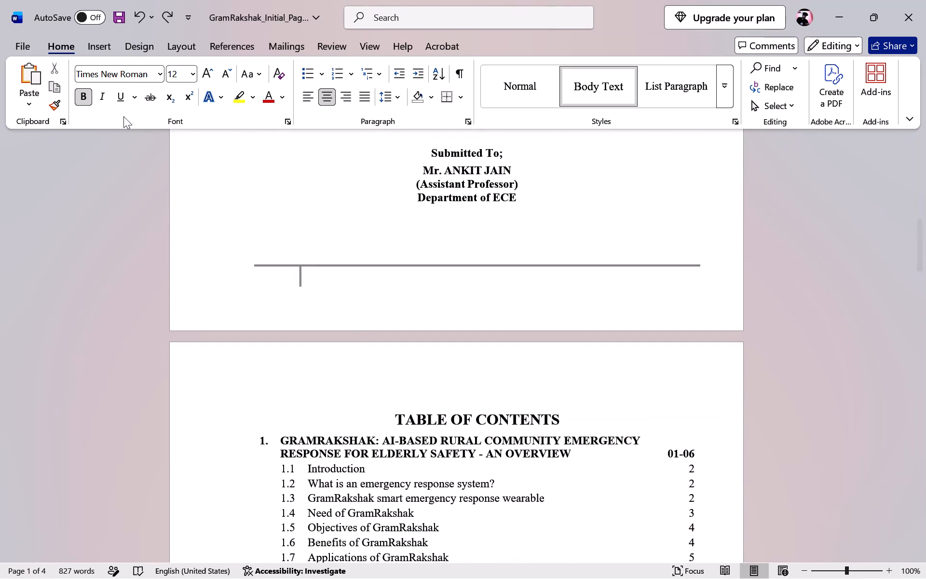
pyautogui.click(834, 32)
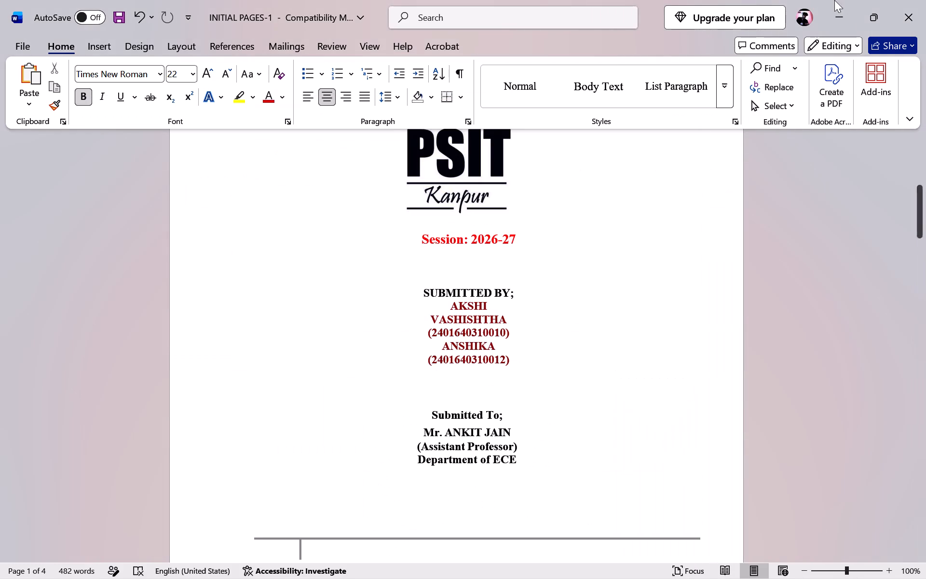
# Close the INITIAL PAGES-1 document without saving its changes and minimise the Edge window.
pyautogui.click(925, 0)
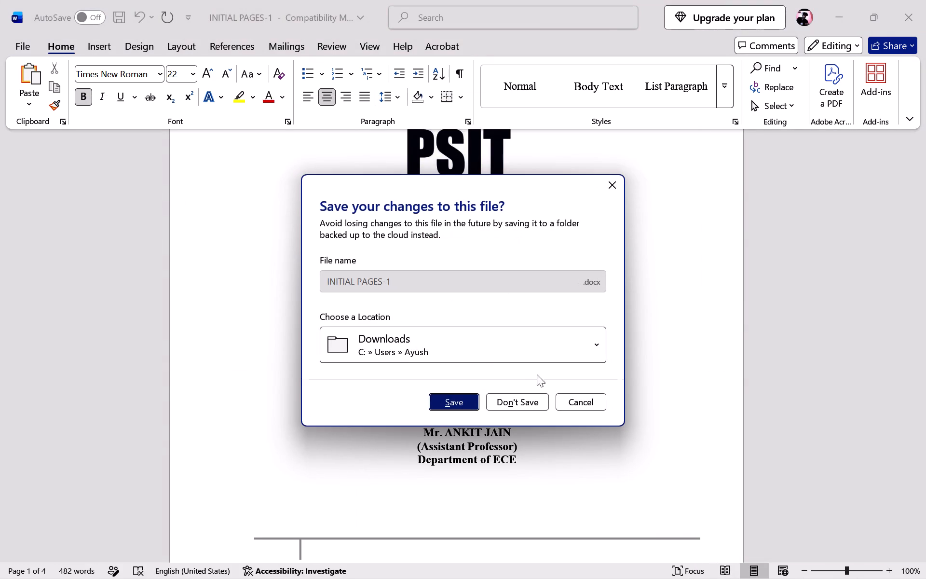
pyautogui.click(511, 405)
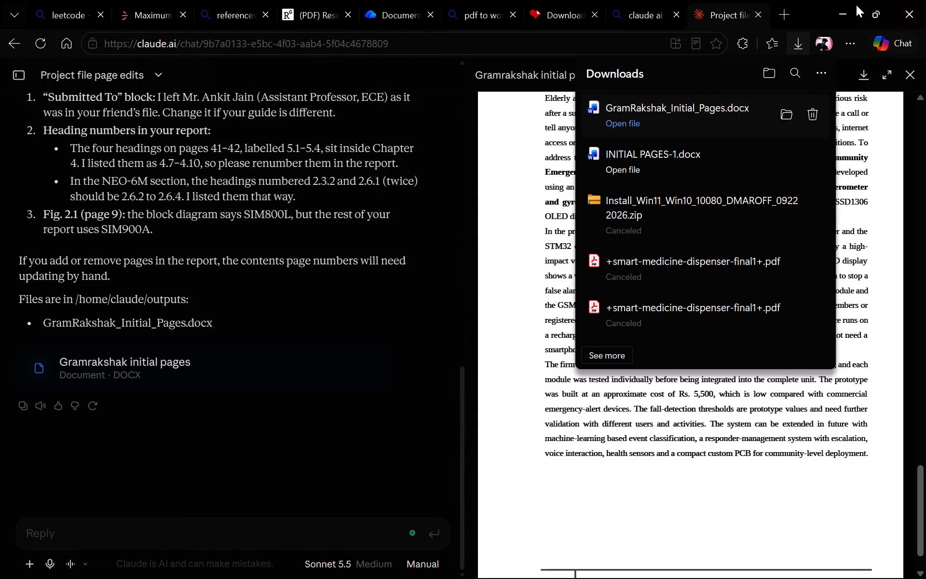
pyautogui.click(835, 7)
# Look through the INITIAL PAGES 4 document, examining its abstract and its cover page layout.
pyautogui.scroll(6, 564, 292)
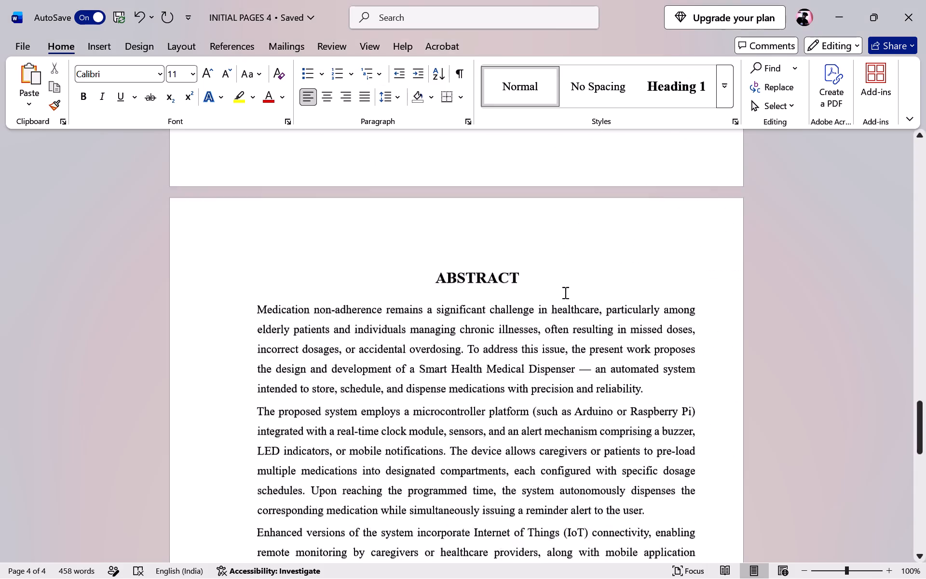
pyautogui.scroll(4, 564, 292)
pyautogui.scroll(-2, 564, 292)
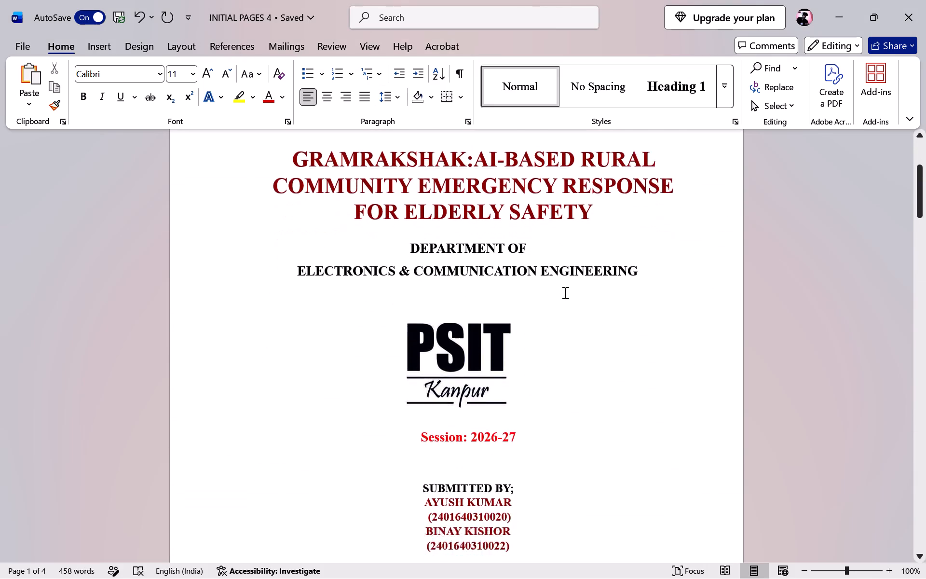
pyautogui.scroll(-7, 564, 292)
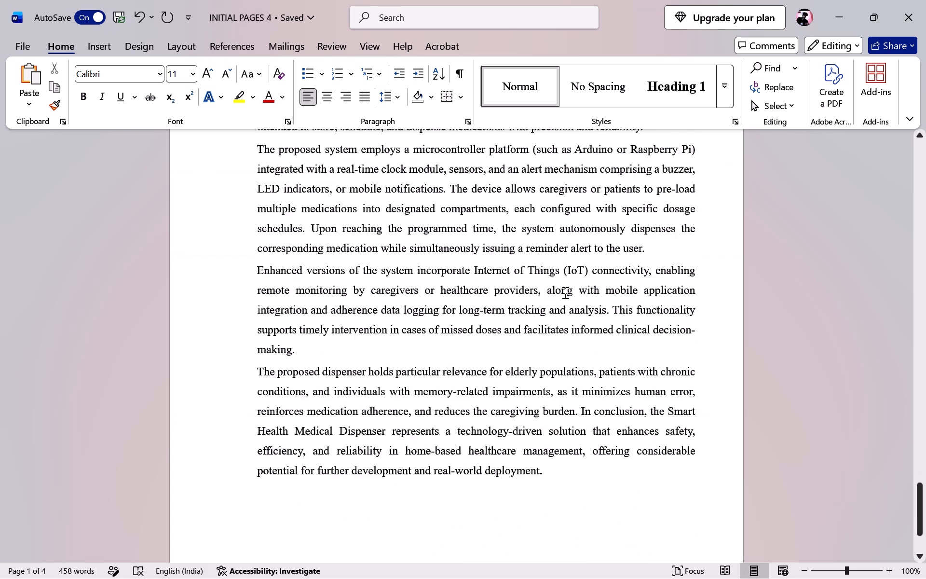
pyautogui.scroll(8, 564, 292)
pyautogui.scroll(-1, 564, 292)
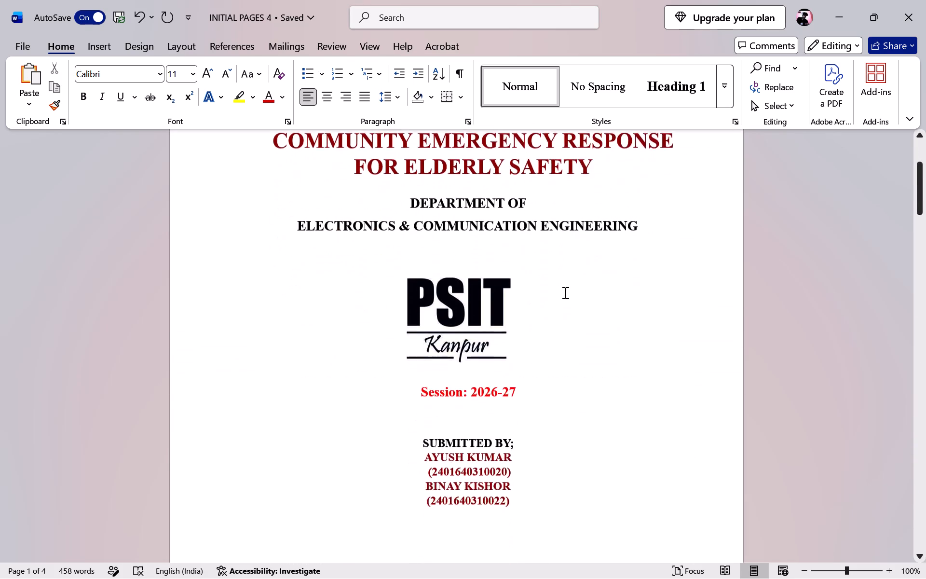
pyautogui.scroll(-1, 564, 292)
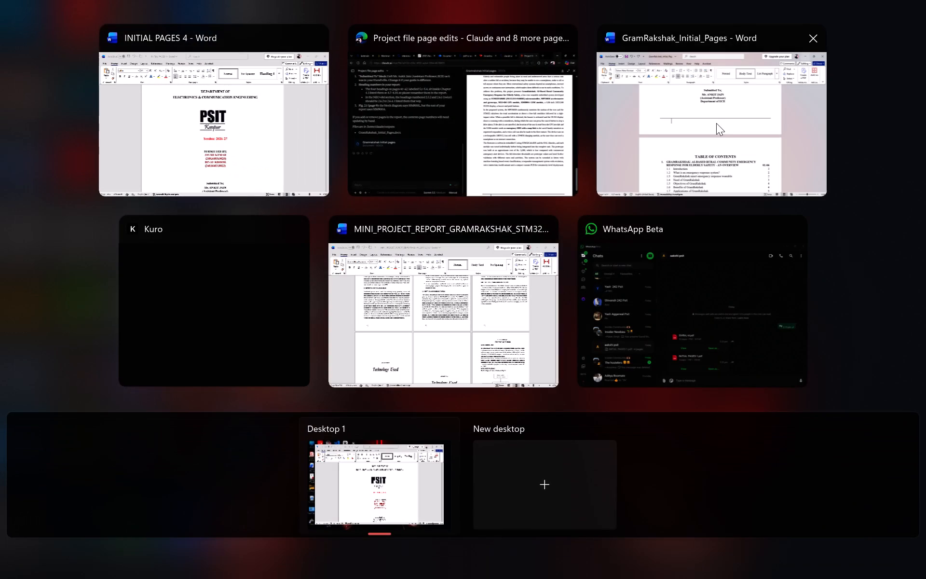
# Compare the cover page layouts of GramRakshak_Initial_Pages and INITIAL PAGES 4, finishing at the SUBMITTED BY block of GramRakshak_Initial_Pages.
pyautogui.click(716, 123)
pyautogui.scroll(7, 624, 220)
pyautogui.scroll(-1, 624, 220)
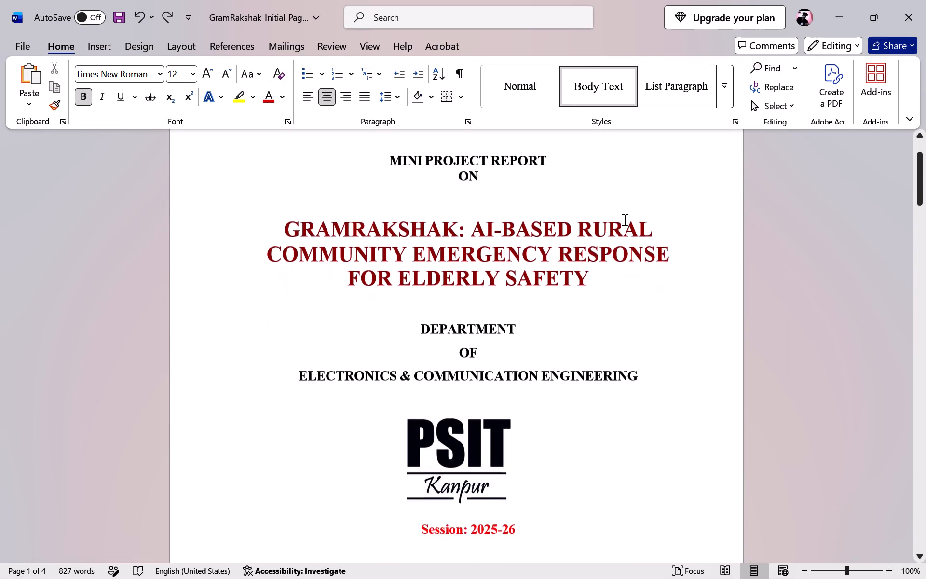
pyautogui.click(528, 126)
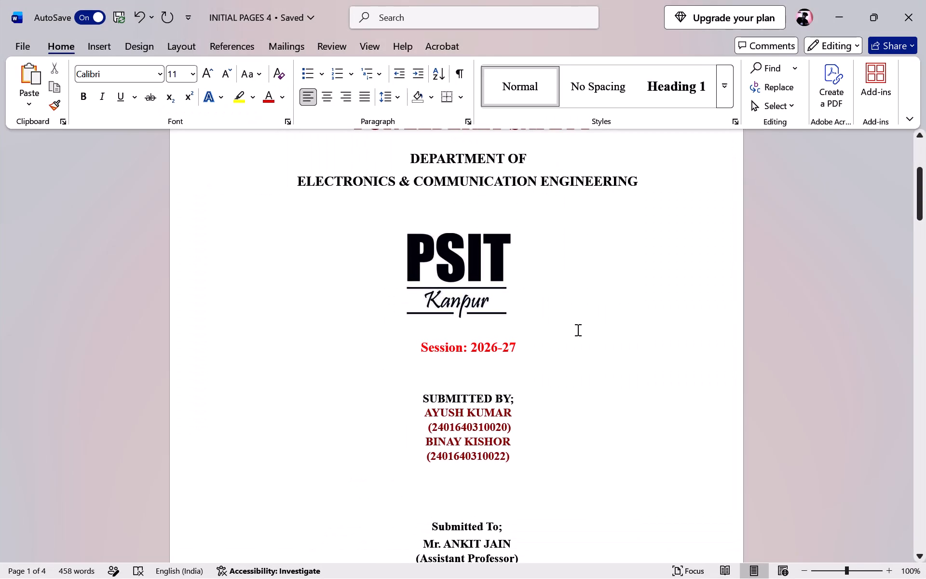
pyautogui.scroll(-1, 572, 346)
pyautogui.click(484, 175)
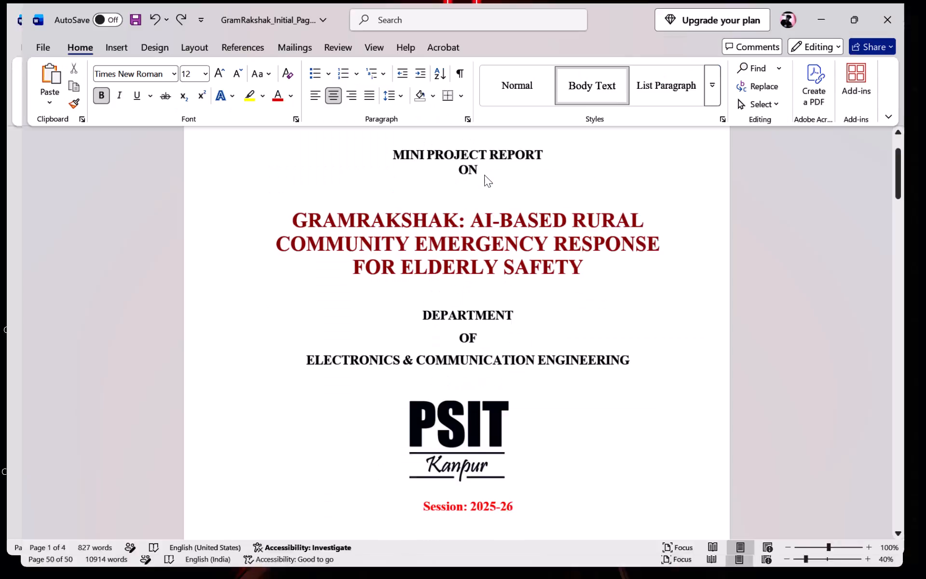
pyautogui.scroll(-2, 490, 335)
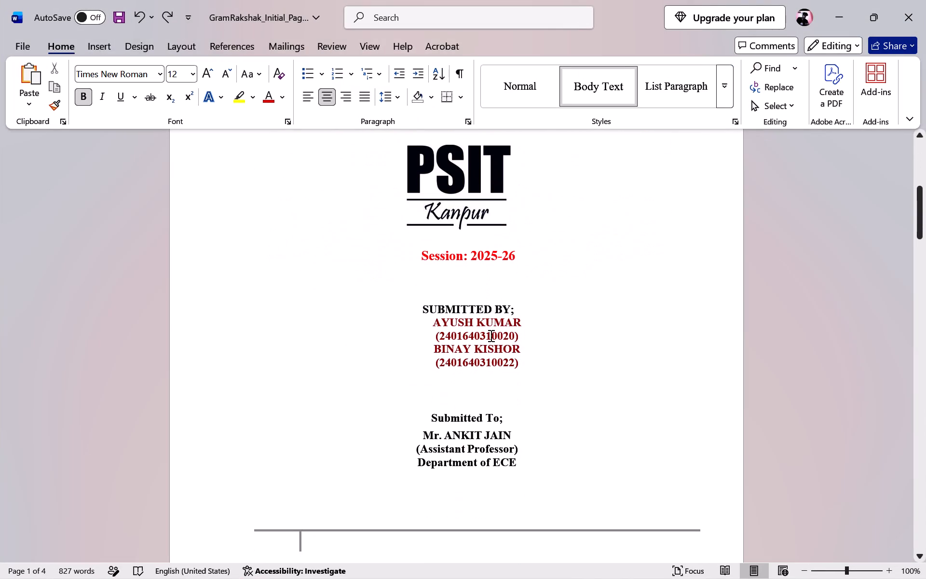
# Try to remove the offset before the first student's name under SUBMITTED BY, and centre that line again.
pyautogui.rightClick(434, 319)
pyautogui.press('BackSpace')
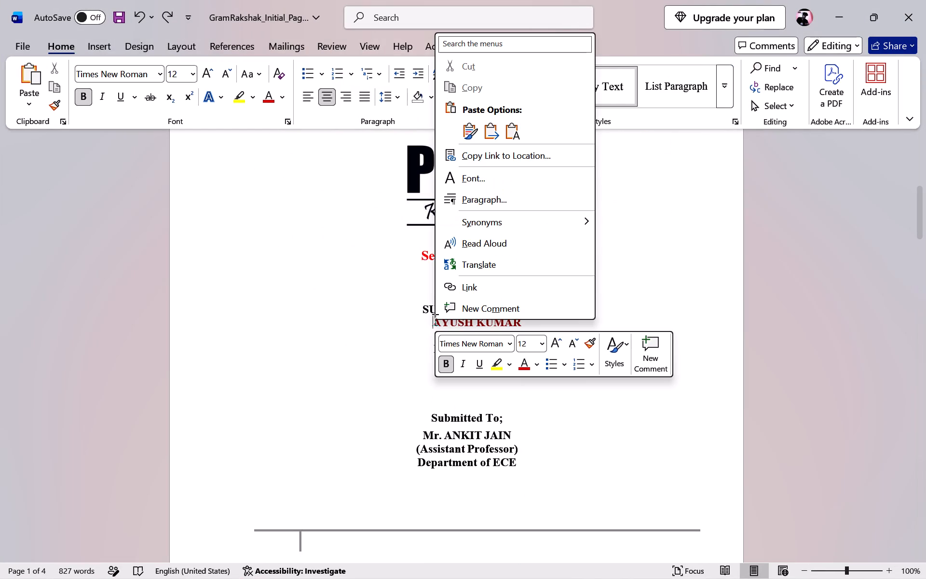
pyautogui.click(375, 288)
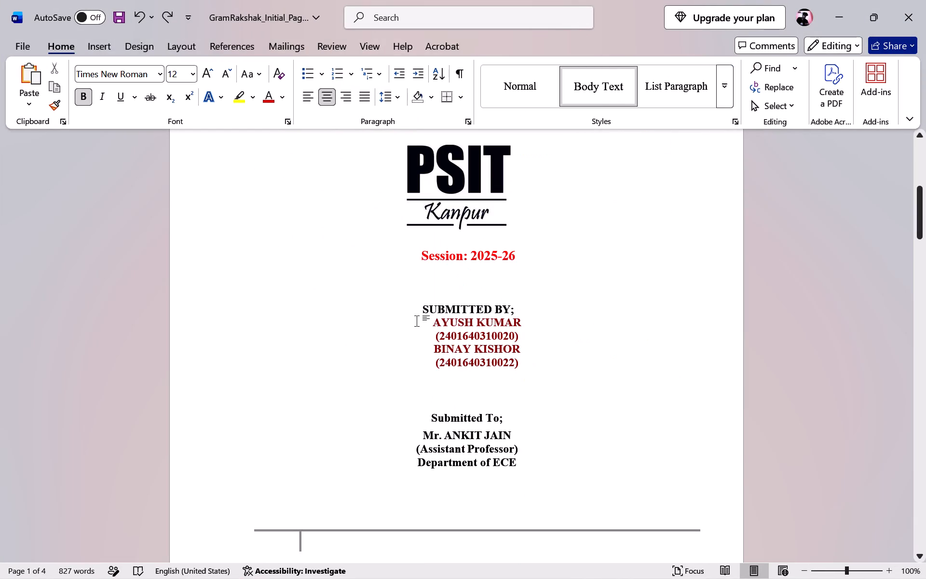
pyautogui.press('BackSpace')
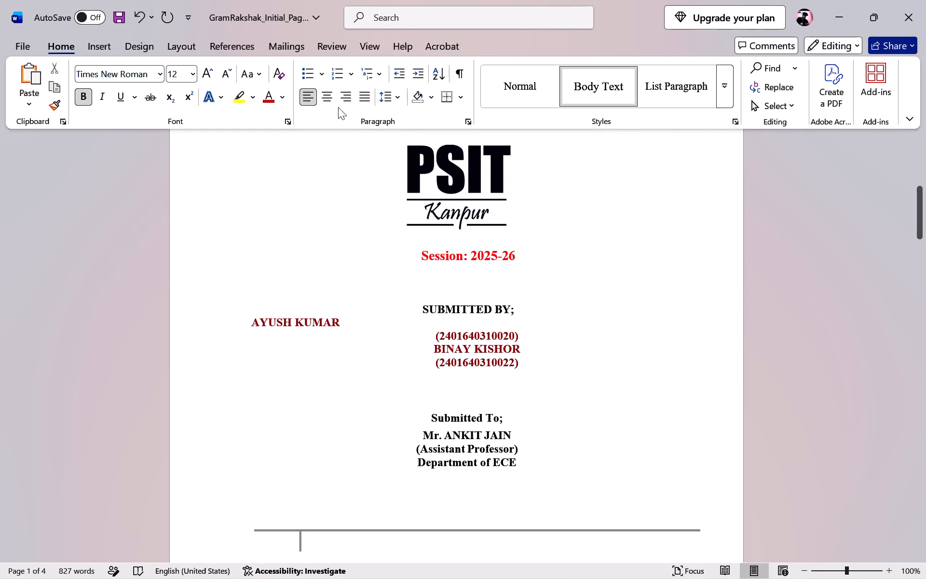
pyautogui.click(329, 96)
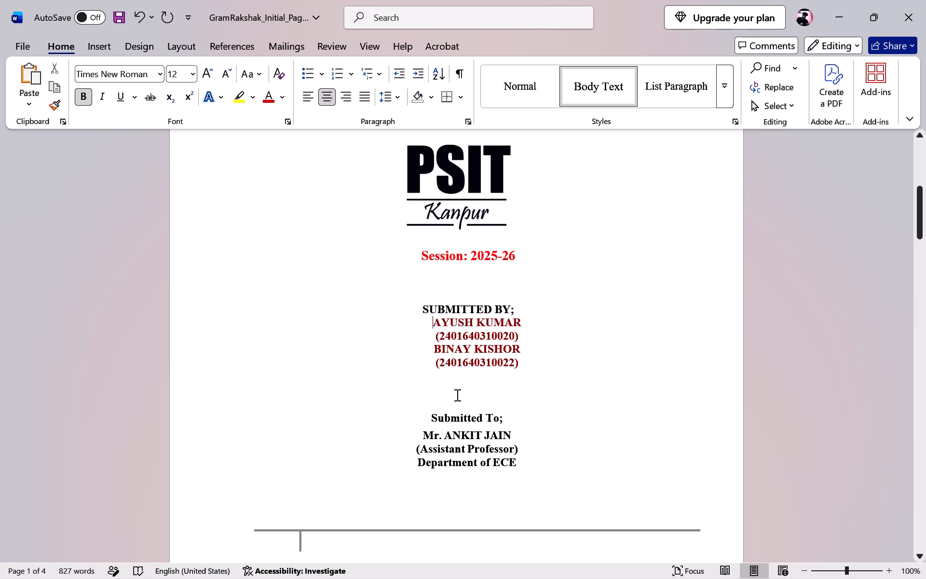
# Shift the SUBMITTED BY heading on the cover page with seven leading spaces so it lines up with the student names.
pyautogui.click(420, 311)
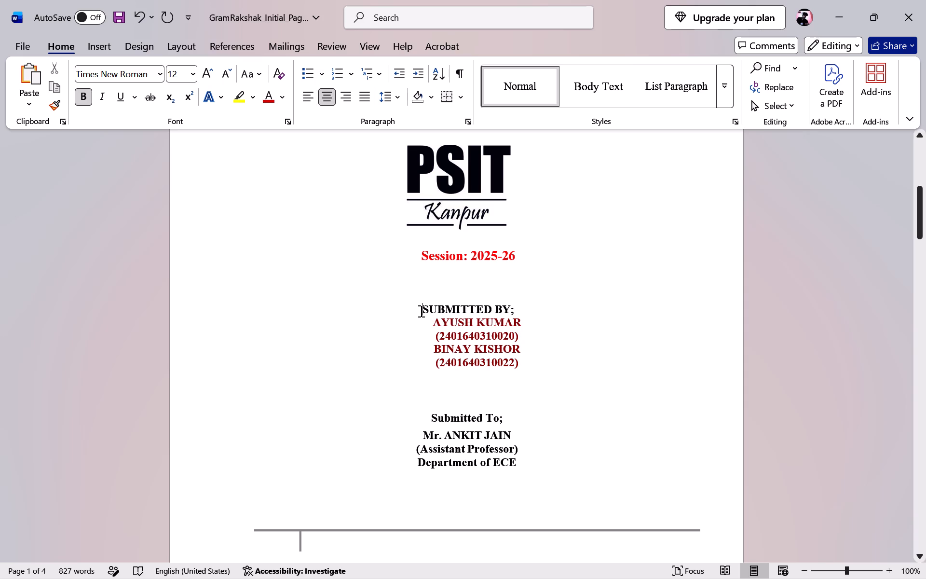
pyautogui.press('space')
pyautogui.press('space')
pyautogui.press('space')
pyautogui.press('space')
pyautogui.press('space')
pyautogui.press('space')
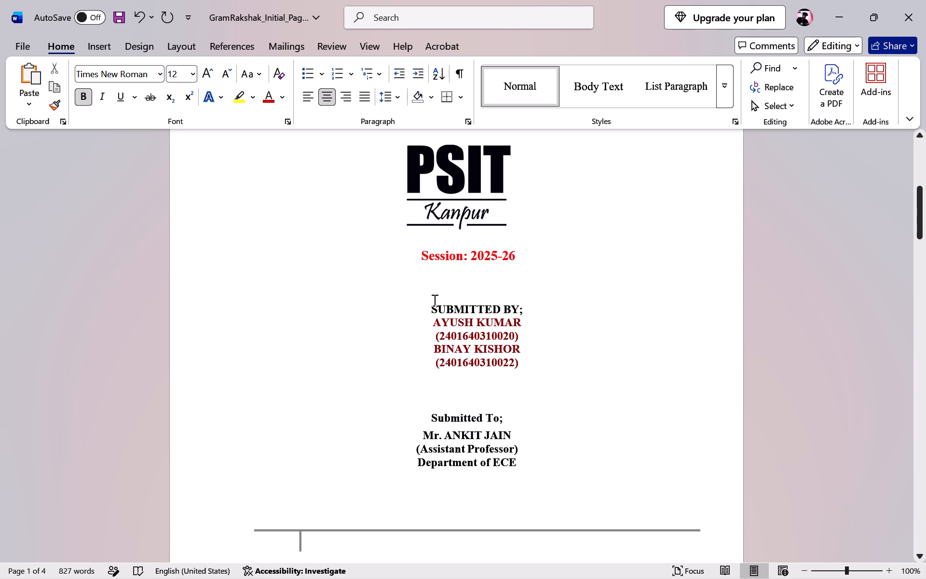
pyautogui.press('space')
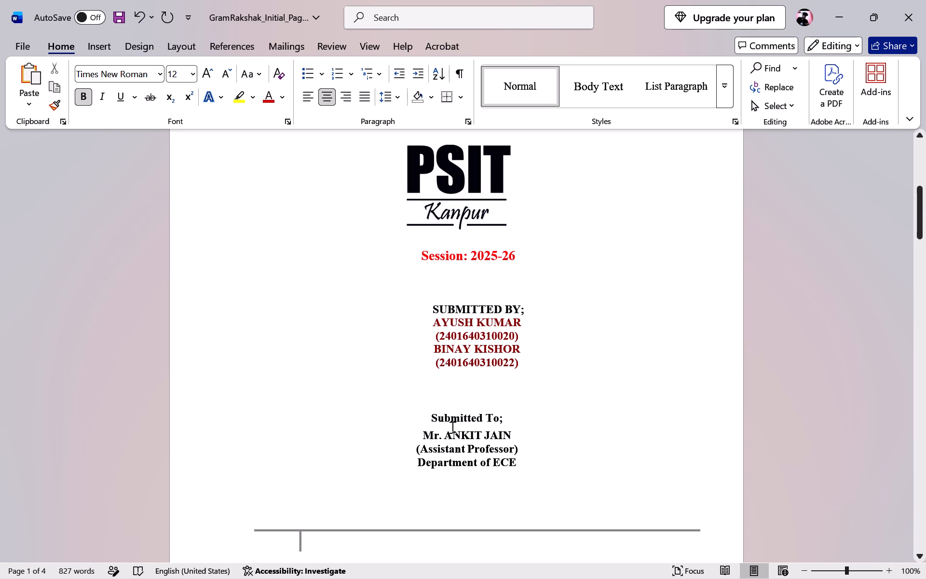
# Compare the cover and table of contents pages of INITIAL PAGES 4 with those of GramRakshak_Initial_Pages, ending in GramRakshak_Initial_Pages.
pyautogui.click(484, 111)
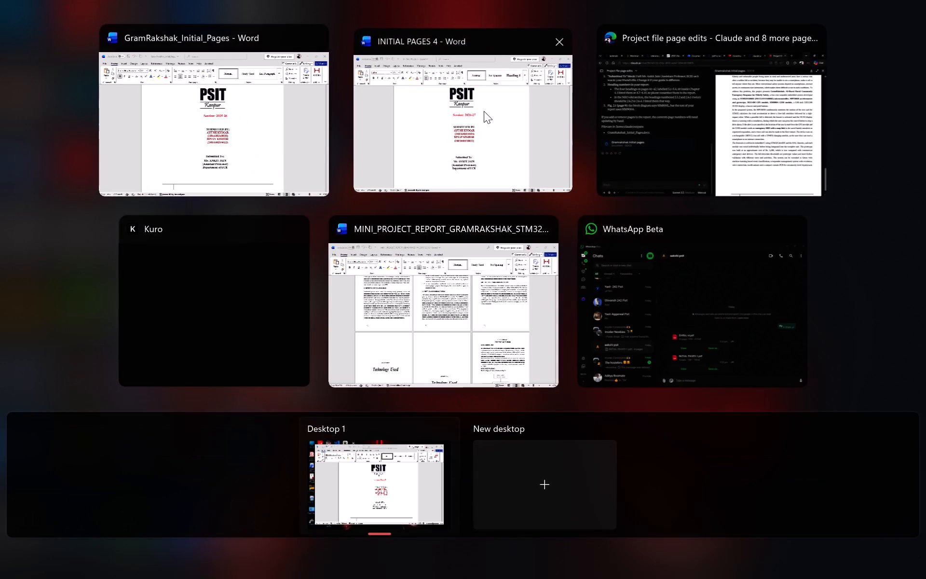
pyautogui.scroll(2, 521, 278)
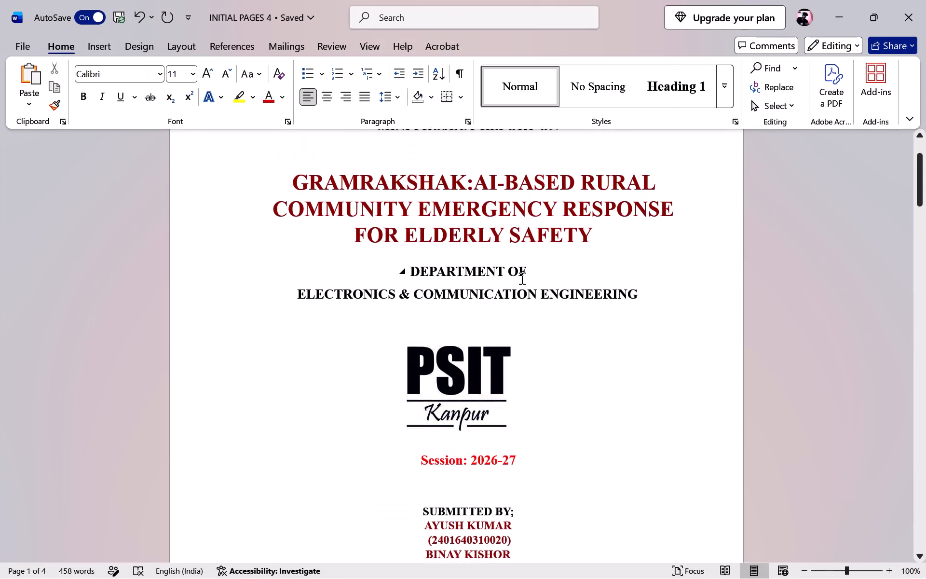
pyautogui.keyDown('ctrl'); pyautogui.scroll(-3, 521, 278); pyautogui.keyUp('ctrl')
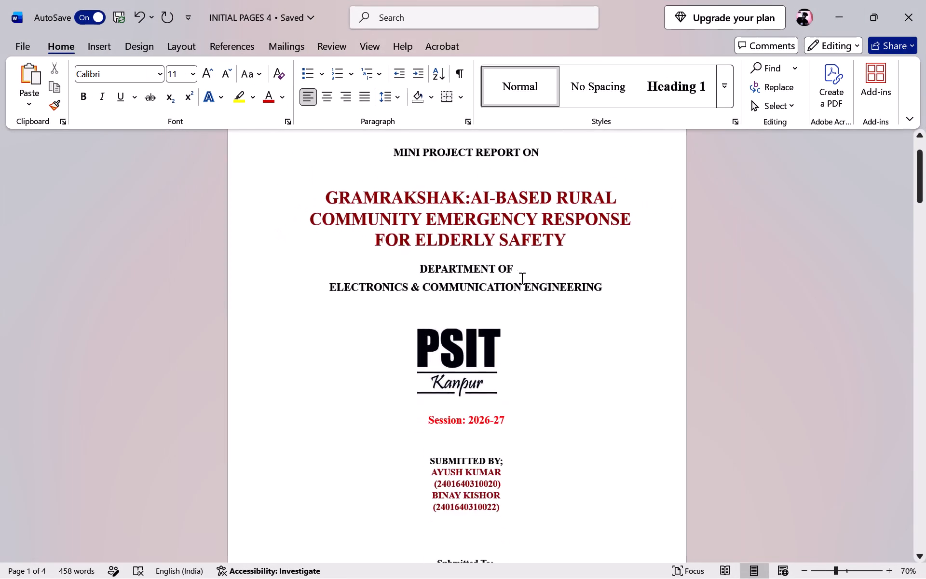
pyautogui.keyDown('ctrl'); pyautogui.scroll(-2, 521, 278); pyautogui.keyUp('ctrl')
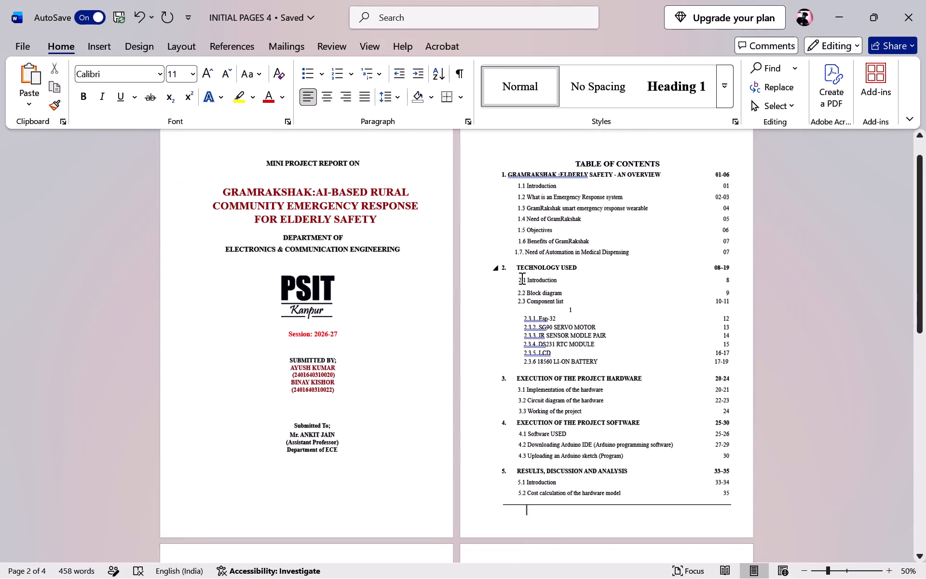
pyautogui.click(512, 136)
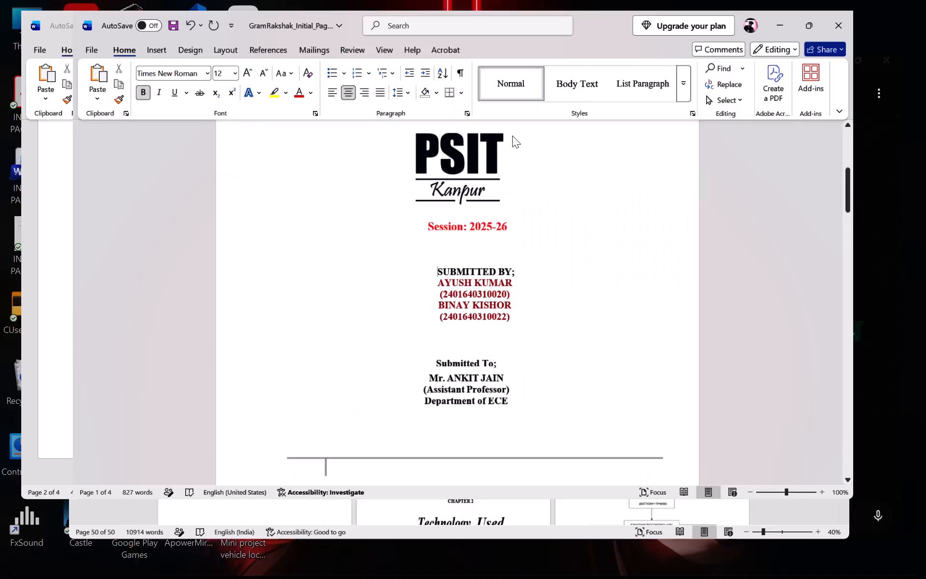
pyautogui.keyDown('ctrl'); pyautogui.scroll(-4, 489, 221); pyautogui.keyUp('ctrl')
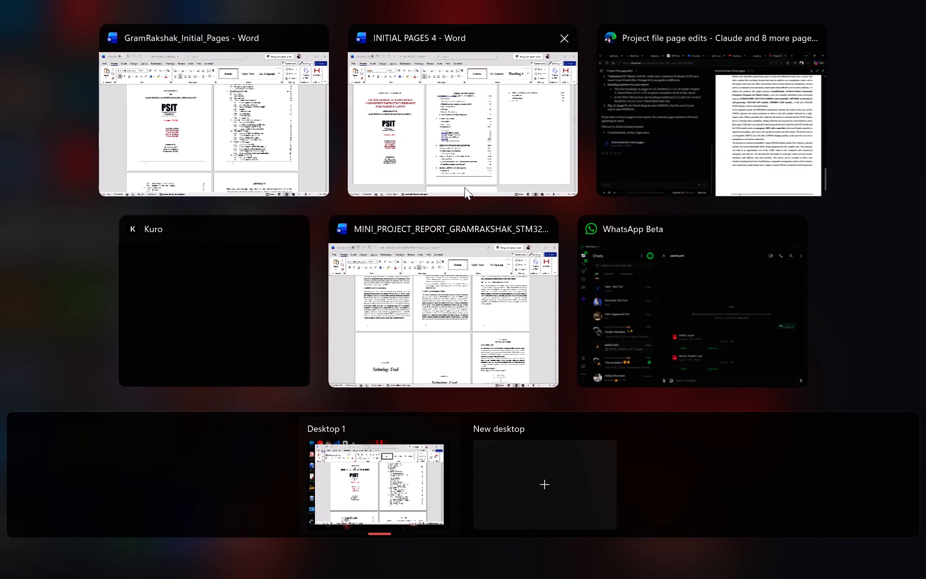
pyautogui.click(432, 133)
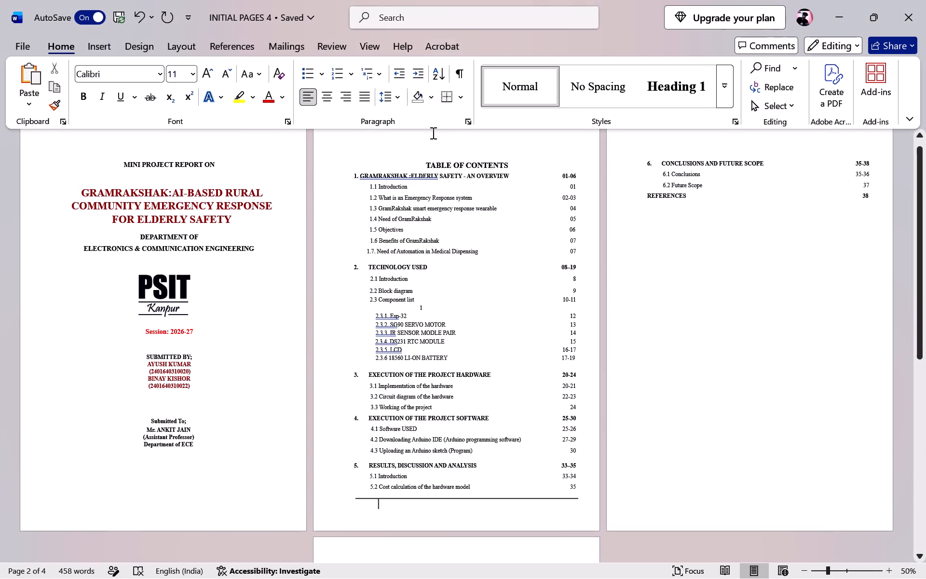
pyautogui.click(432, 133)
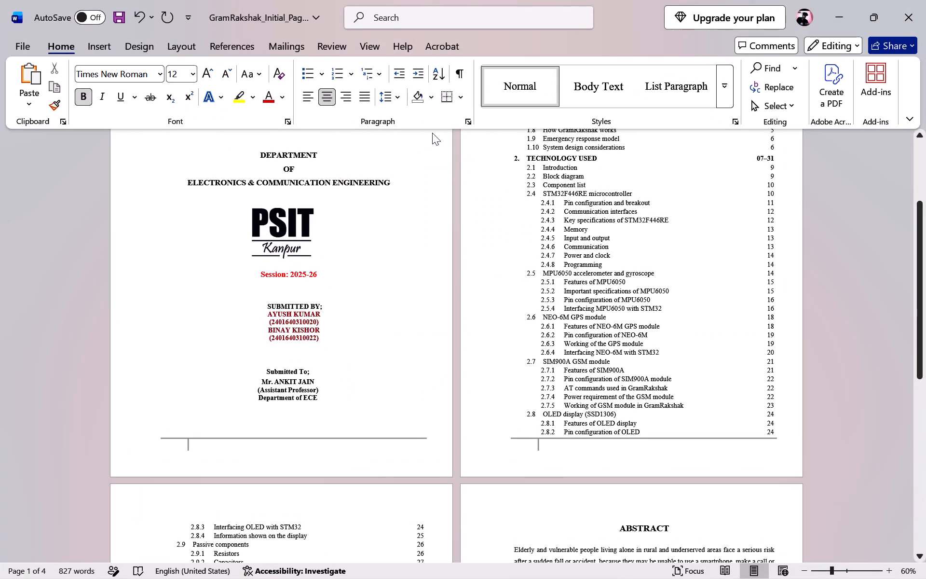
pyautogui.click(432, 133)
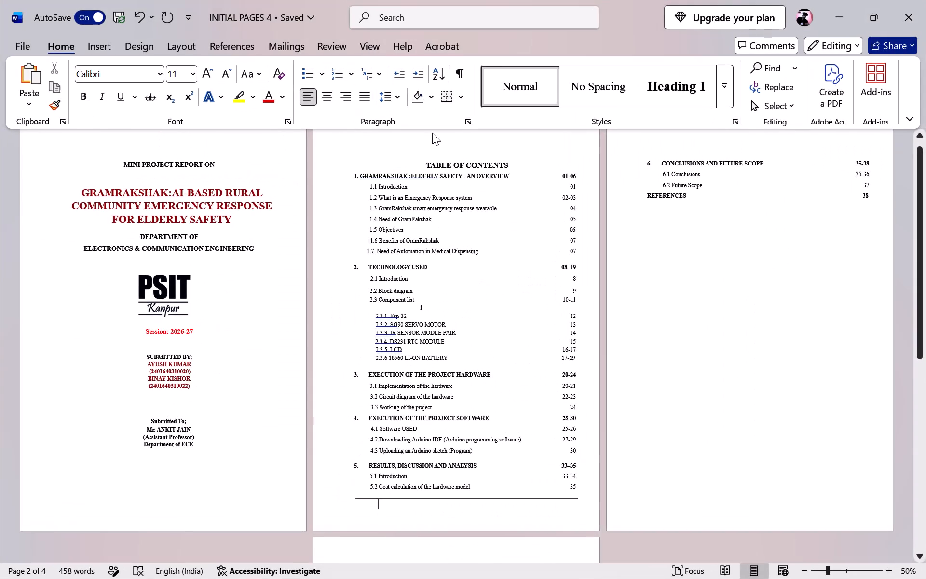
pyautogui.click(432, 133)
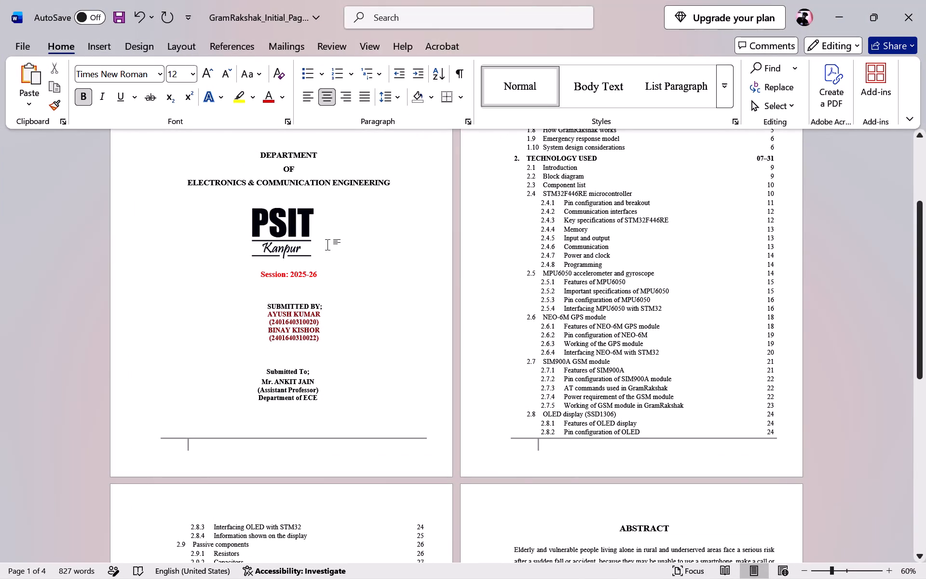
# Delete leading spaces before the SUBMITTED BY heading on the GramRakshak_Initial_Pages cover to shift it back.
pyautogui.press('BackSpace')
pyautogui.press('BackSpace')
pyautogui.press('BackSpace')
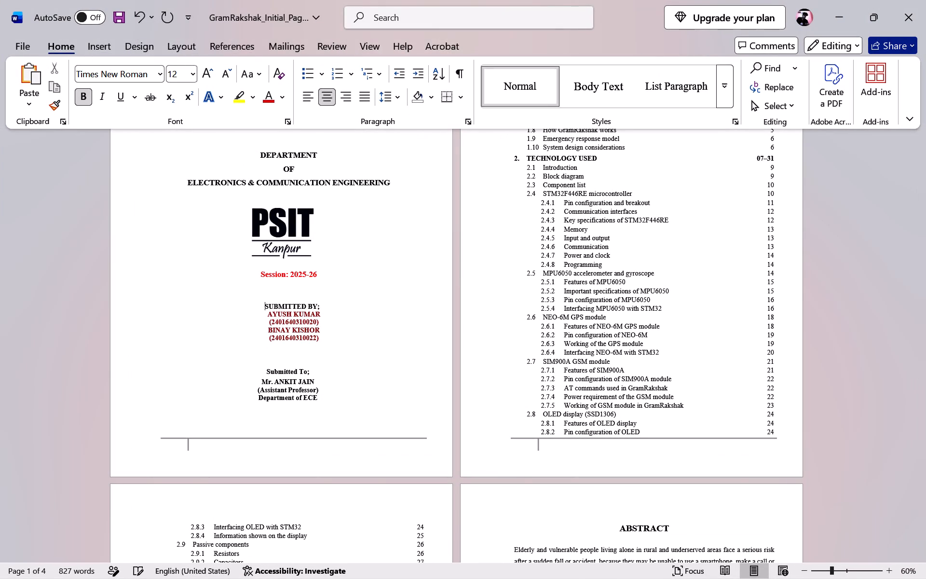
pyautogui.press('BackSpace')
pyautogui.scroll(-1, 184, 392)
pyautogui.scroll(1, 184, 392)
pyautogui.scroll(-1, 184, 392)
pyautogui.scroll(1, 184, 392)
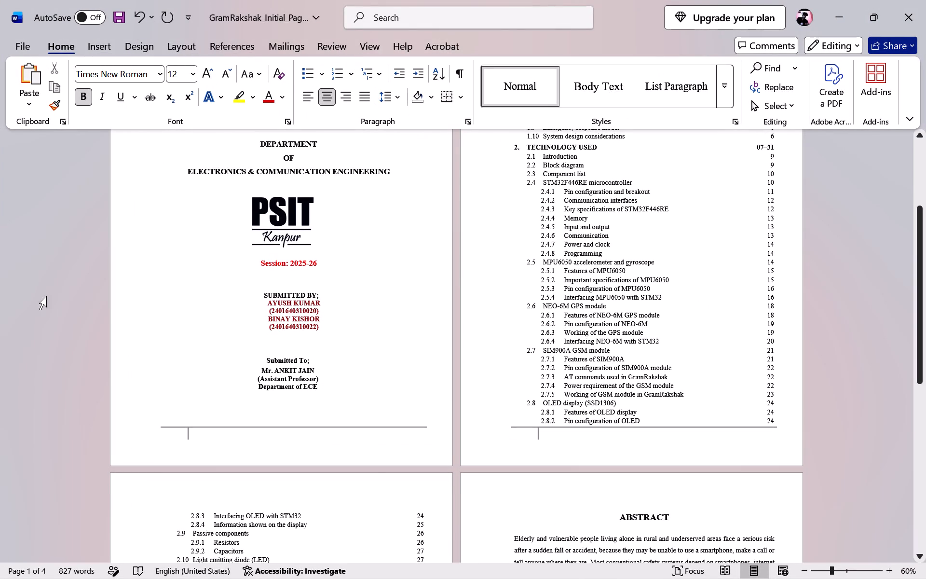
# Check the formatting and alignment of the SUBMITTED BY block and the logo on the INITIAL PAGES 4 cover.
pyautogui.click(591, 94)
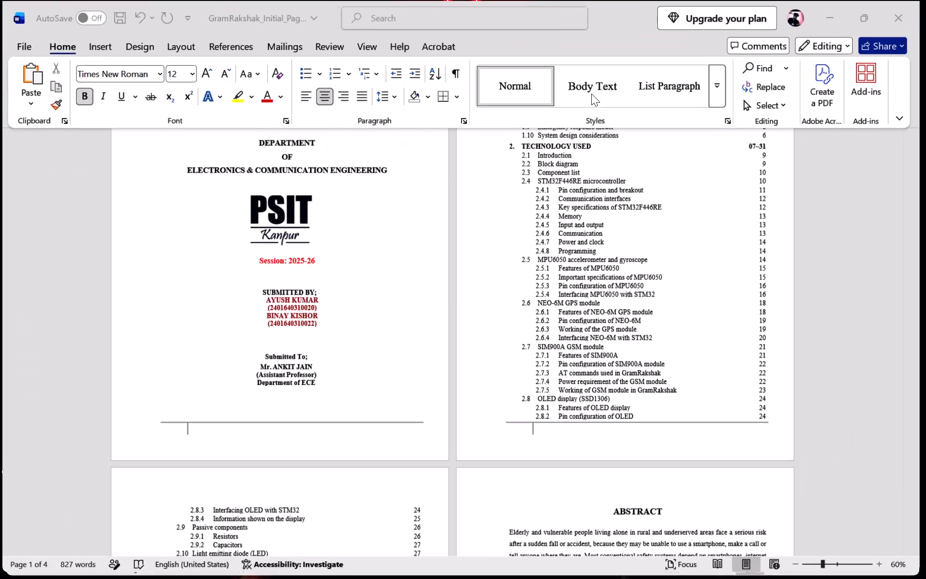
pyautogui.click(517, 121)
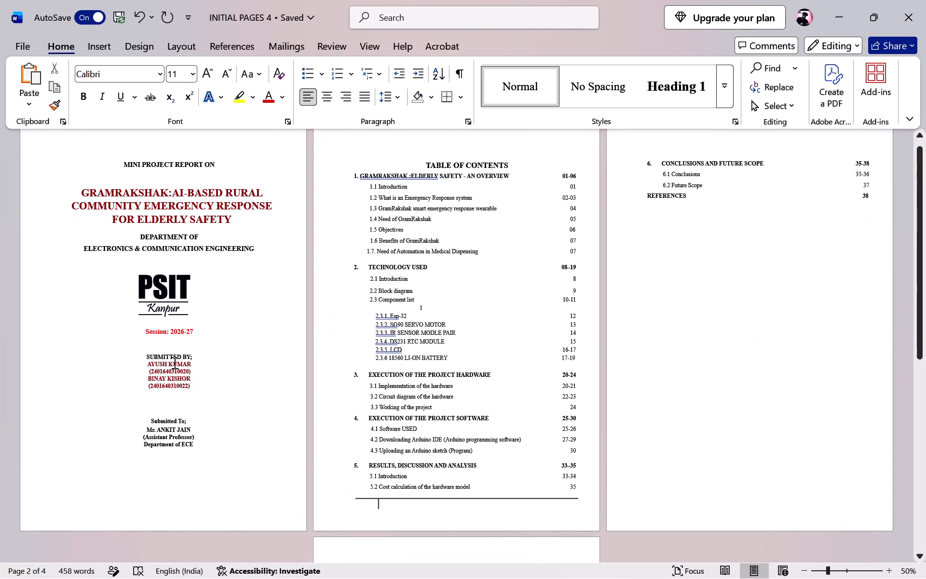
pyautogui.click(172, 363)
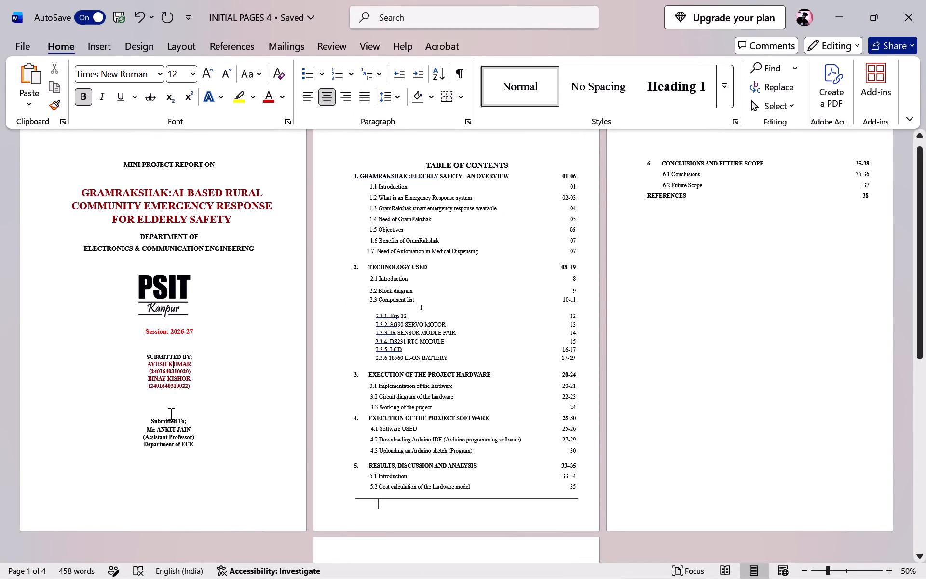
pyautogui.click(157, 354)
pyautogui.click(166, 287)
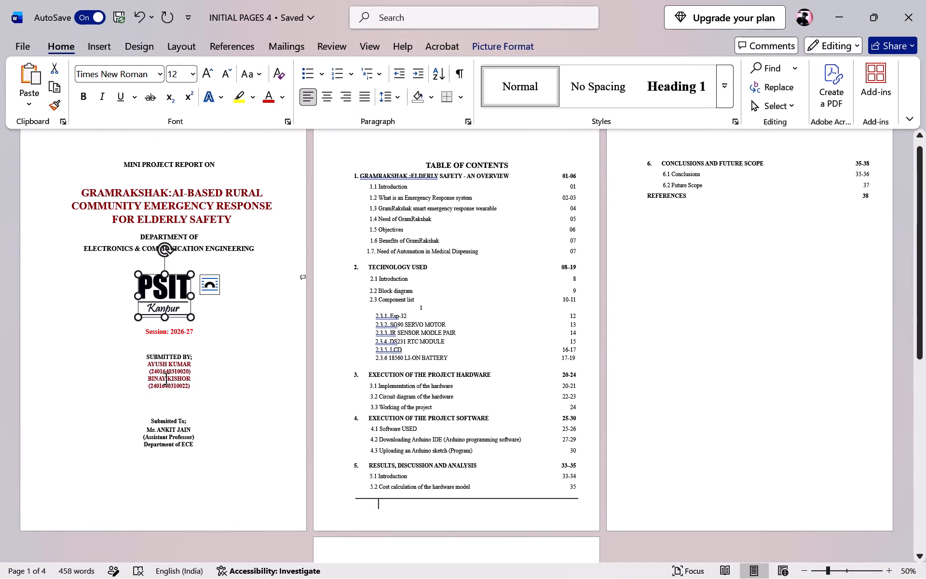
pyautogui.click(165, 376)
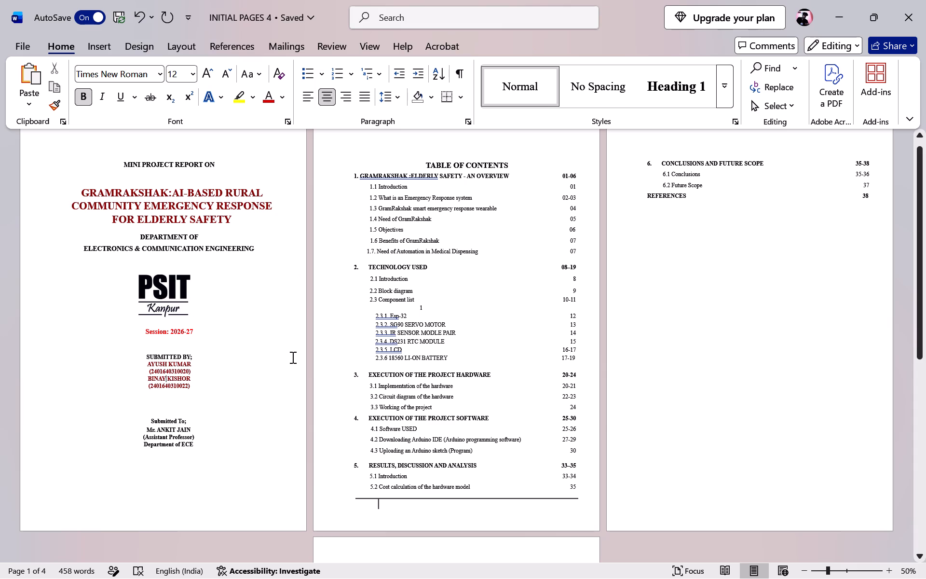
# Apply the Normal style to the first student's name line under SUBMITTED BY on the GramRakshak_Initial_Pages cover.
pyautogui.click(438, 110)
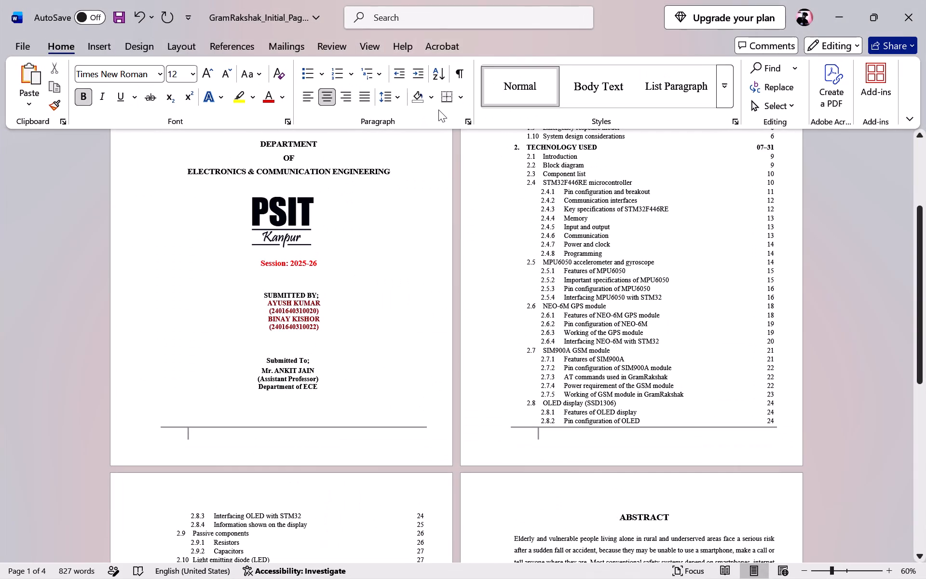
pyautogui.click(309, 304)
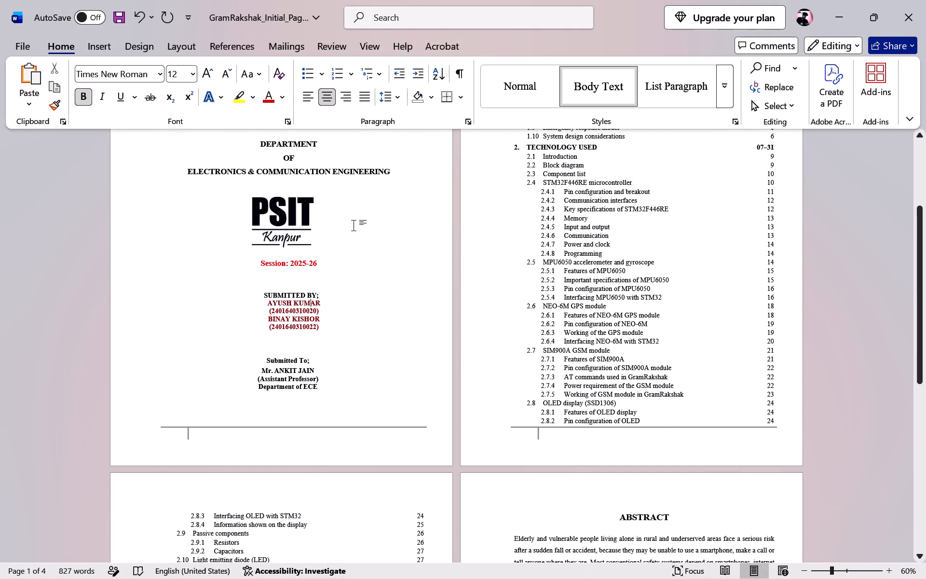
pyautogui.click(490, 93)
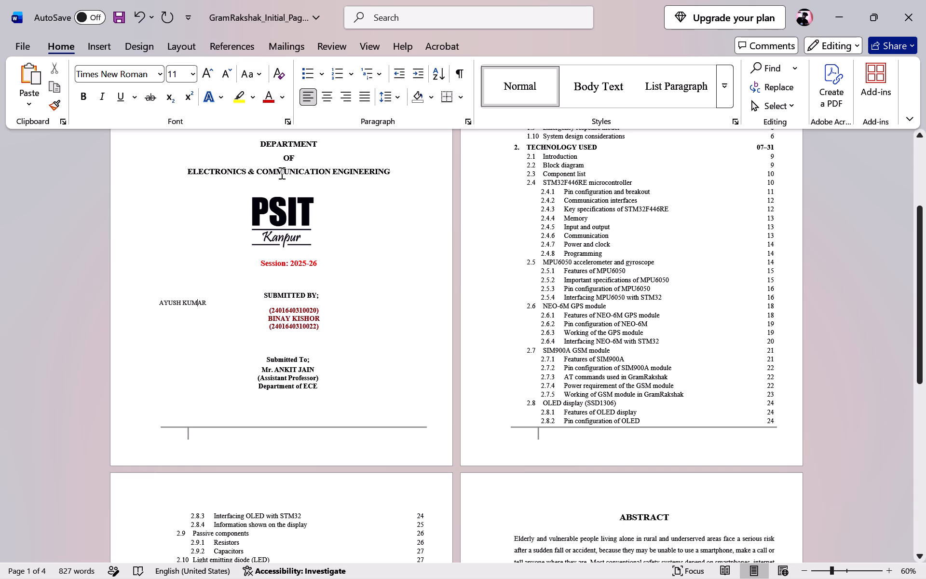
# Insert leading spaces before the first student's name to shift it across beneath the SUBMITTED BY heading.
pyautogui.press('Left')
pyautogui.press('Left')
pyautogui.press('Left')
pyautogui.press('Left')
pyautogui.press('Left')
pyautogui.press('Left')
pyautogui.press('Left')
pyautogui.press('Left')
pyautogui.press('Left')
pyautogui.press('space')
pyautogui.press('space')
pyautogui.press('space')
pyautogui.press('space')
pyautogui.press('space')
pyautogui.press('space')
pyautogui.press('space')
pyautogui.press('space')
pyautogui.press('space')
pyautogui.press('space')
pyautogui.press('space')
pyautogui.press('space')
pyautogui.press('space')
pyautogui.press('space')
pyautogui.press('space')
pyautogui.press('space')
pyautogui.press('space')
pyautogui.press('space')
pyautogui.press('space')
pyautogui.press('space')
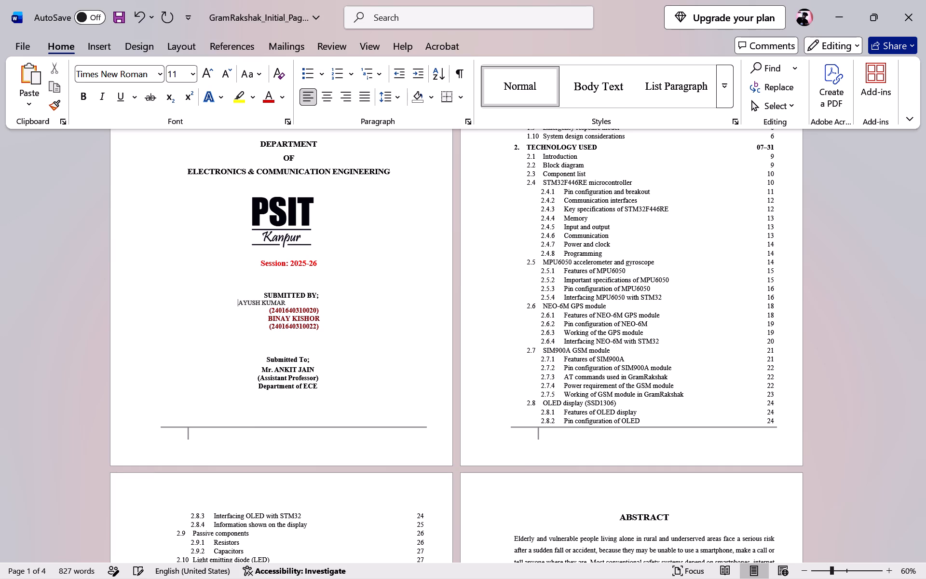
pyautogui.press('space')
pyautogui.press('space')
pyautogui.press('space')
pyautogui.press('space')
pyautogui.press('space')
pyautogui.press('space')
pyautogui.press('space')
pyautogui.press('BackSpace')
pyautogui.press('BackSpace')
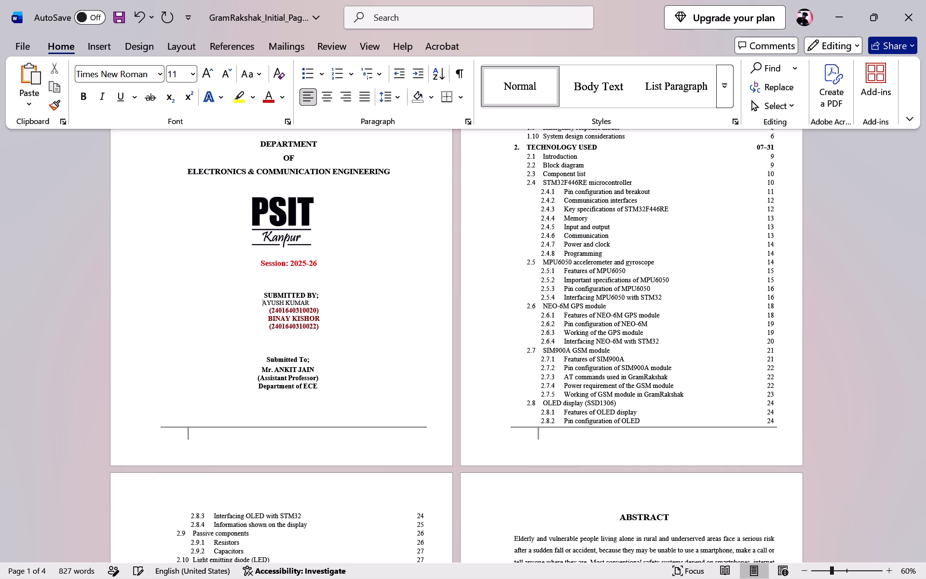
pyautogui.press('BackSpace')
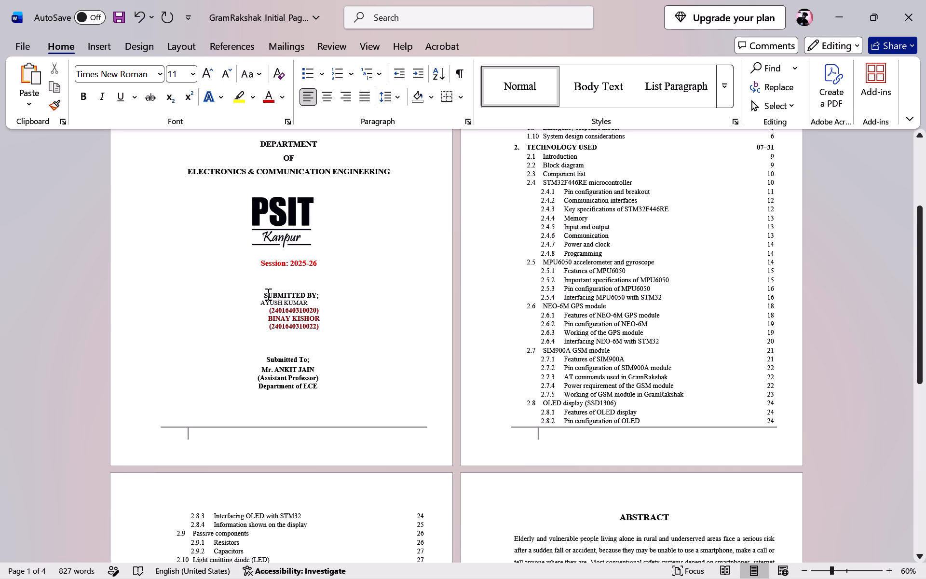
# Remove the SUBMITTED BY heading's leading spaces and centring, and pad it with spaces until it starts level with the first student's name.
pyautogui.keyDown('ctrl'); pyautogui.scroll(3, 267, 294); pyautogui.keyUp('ctrl')
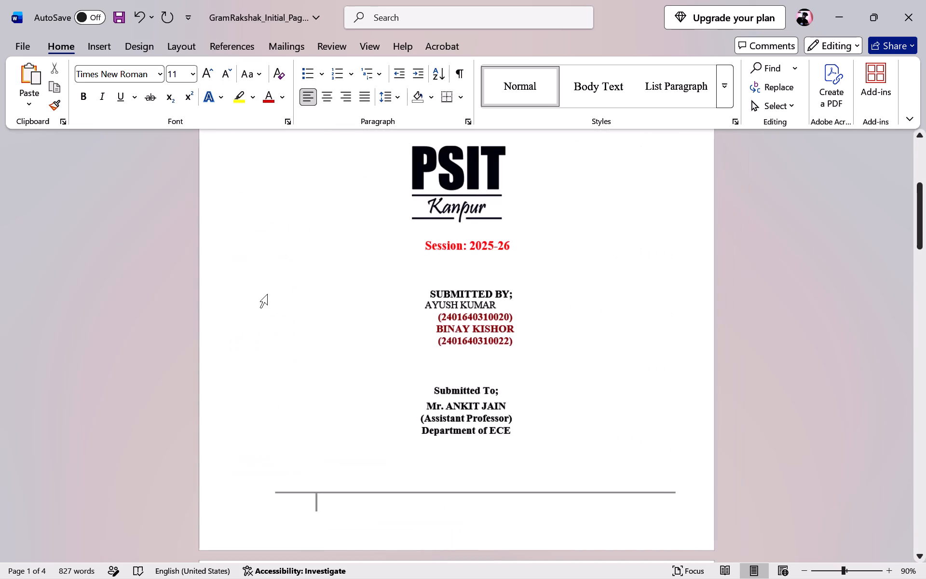
pyautogui.click(428, 296)
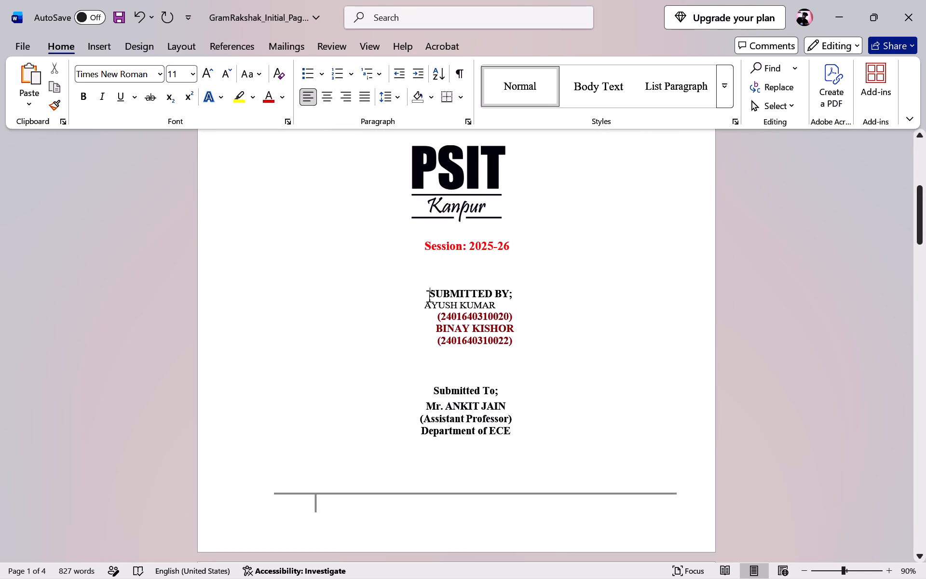
pyautogui.press('BackSpace')
pyautogui.press('BackSpace')
pyautogui.press('BackSpace')
pyautogui.press('BackSpace')
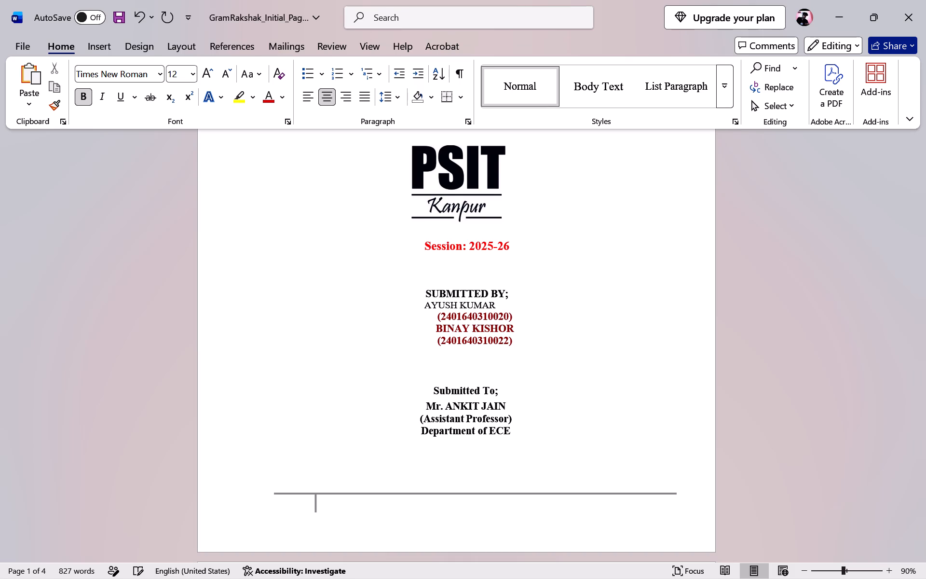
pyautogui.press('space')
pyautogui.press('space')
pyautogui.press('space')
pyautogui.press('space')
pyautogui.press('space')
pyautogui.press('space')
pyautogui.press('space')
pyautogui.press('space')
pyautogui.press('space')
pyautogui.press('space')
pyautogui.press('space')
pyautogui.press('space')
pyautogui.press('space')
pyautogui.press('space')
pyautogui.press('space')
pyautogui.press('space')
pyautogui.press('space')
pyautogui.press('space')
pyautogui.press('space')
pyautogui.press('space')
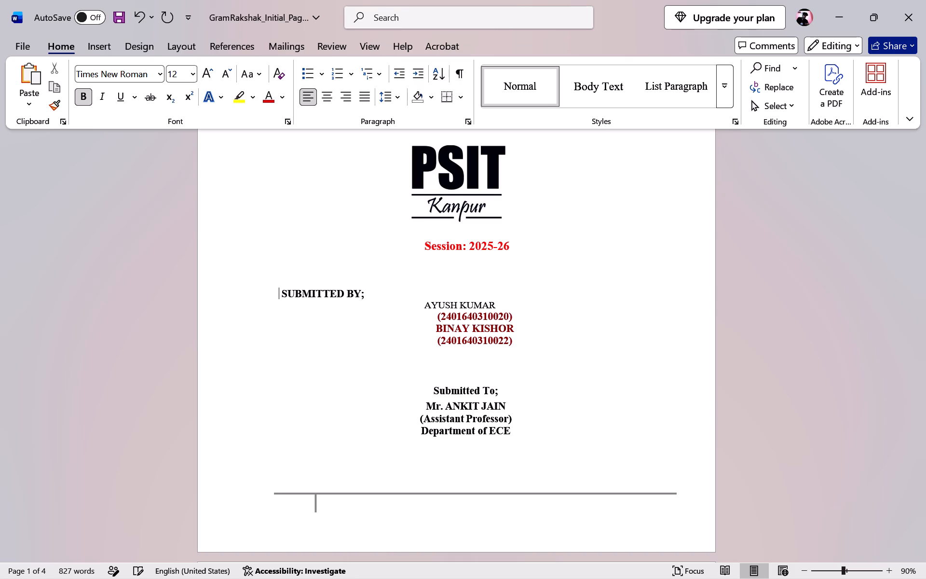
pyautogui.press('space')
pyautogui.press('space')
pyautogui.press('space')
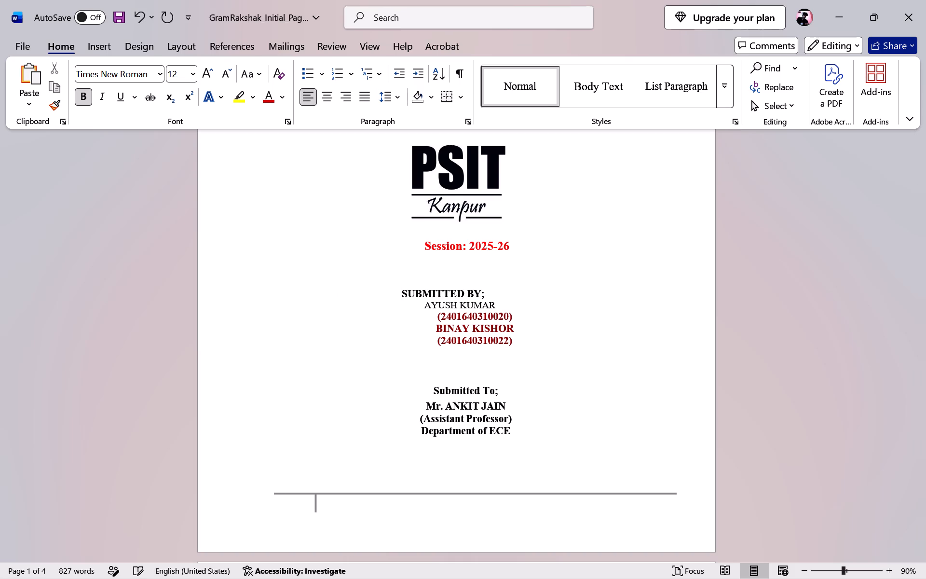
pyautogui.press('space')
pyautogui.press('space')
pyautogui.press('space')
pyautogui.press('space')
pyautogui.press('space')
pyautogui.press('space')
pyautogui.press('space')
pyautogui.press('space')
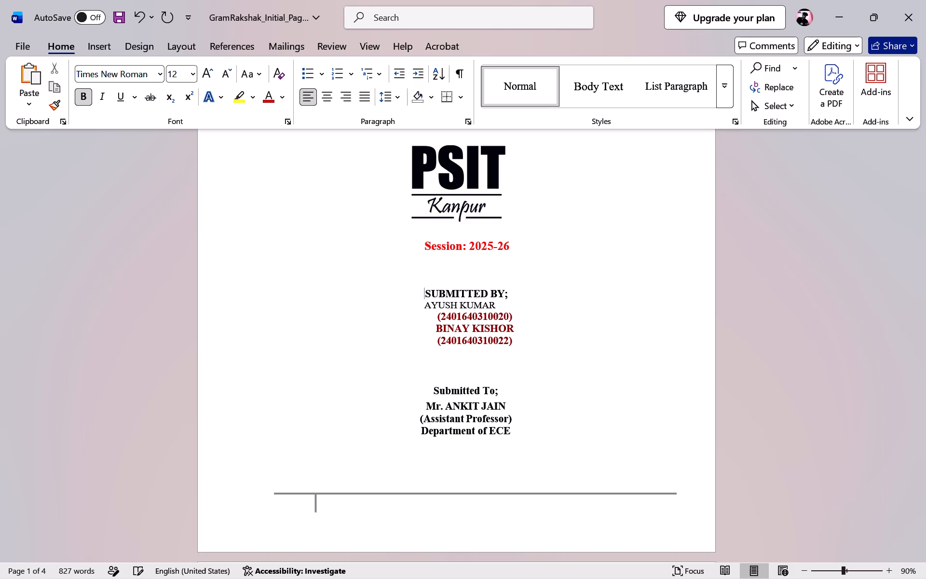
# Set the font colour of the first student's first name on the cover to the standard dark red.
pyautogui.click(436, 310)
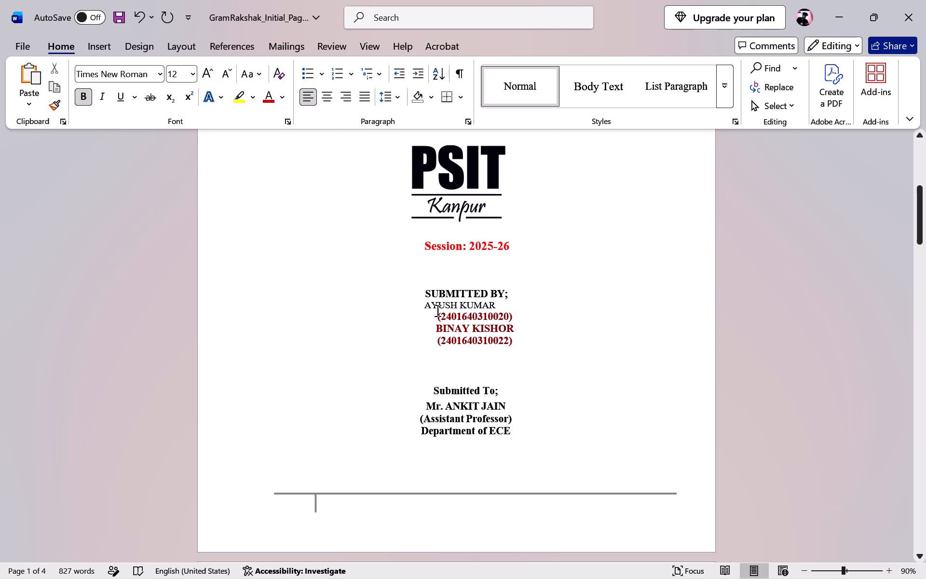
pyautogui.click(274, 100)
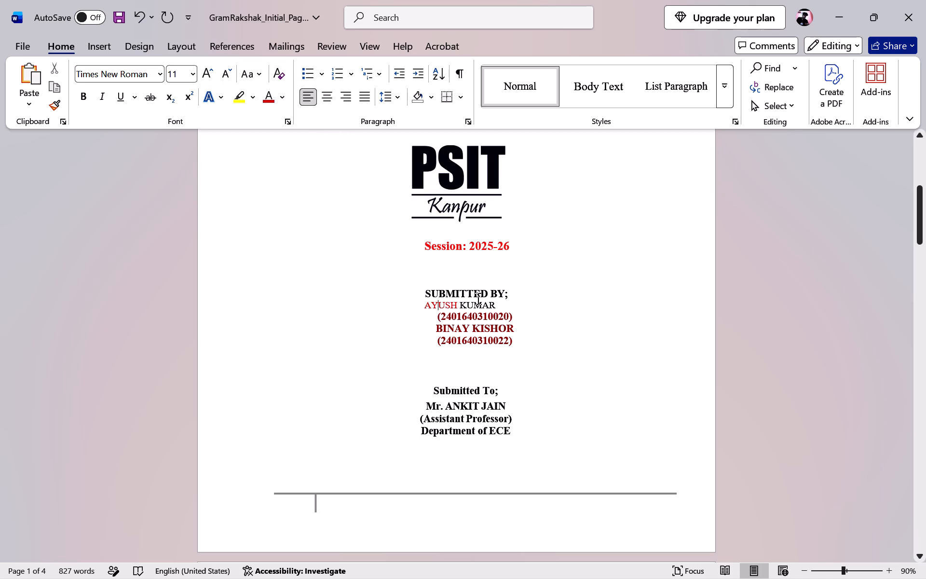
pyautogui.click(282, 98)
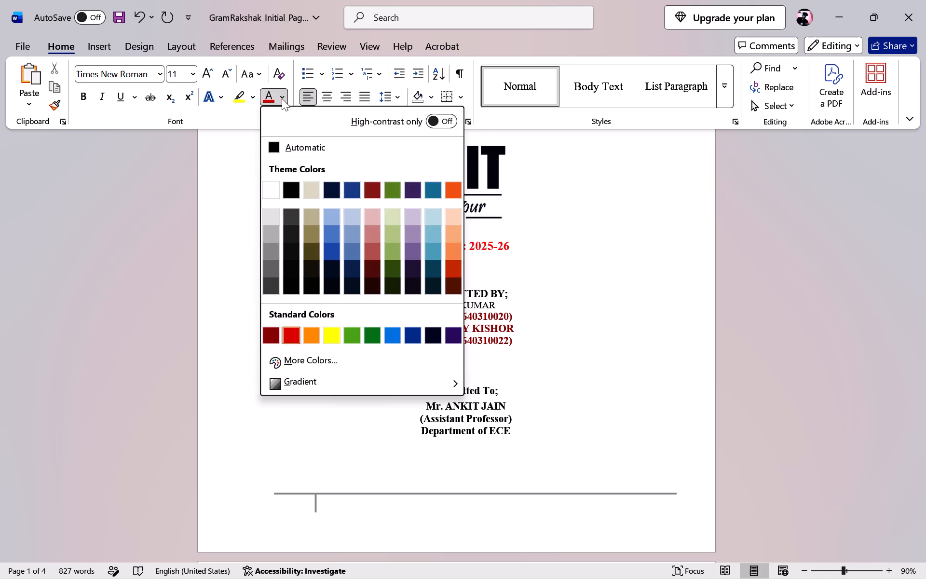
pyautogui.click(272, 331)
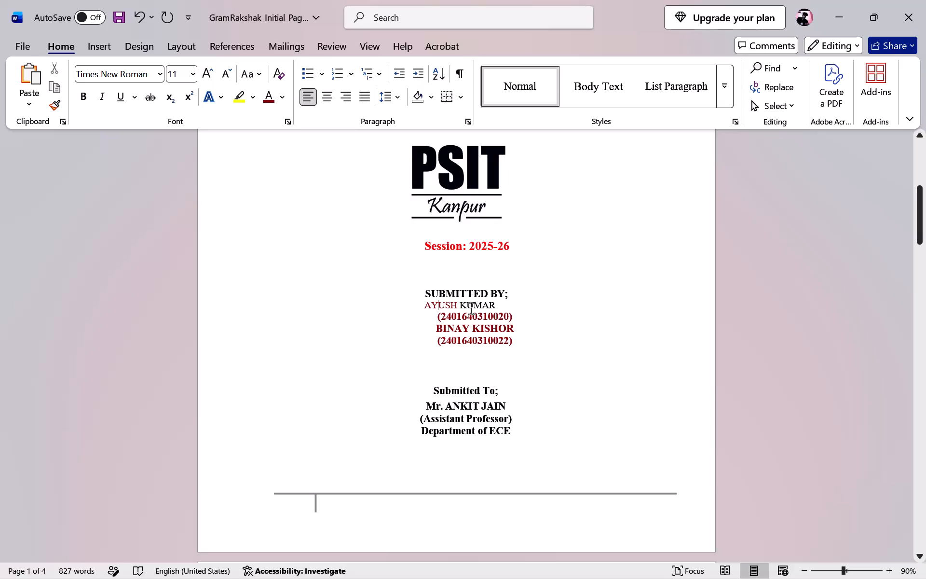
# Set the first student's first name on the cover to the standard red and make it bold.
pyautogui.click(441, 307)
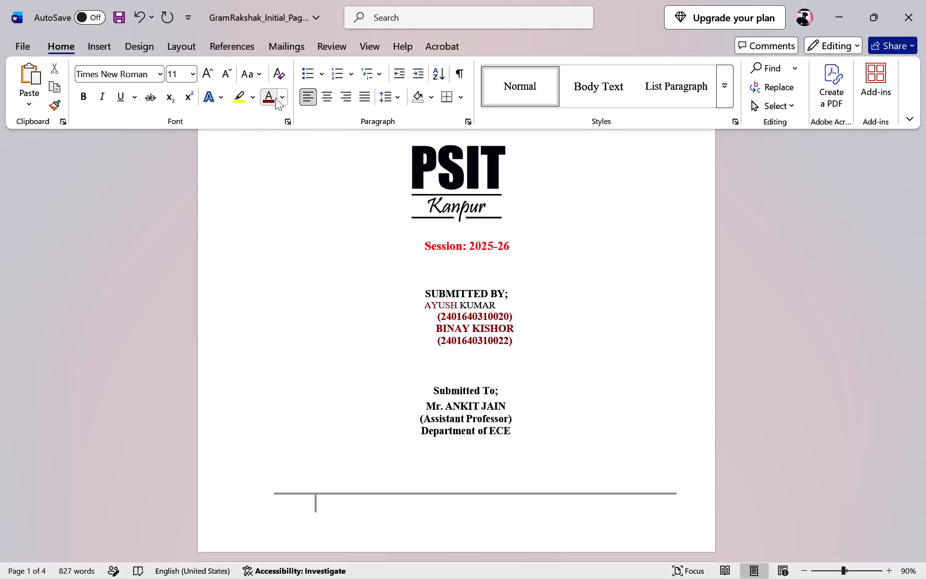
pyautogui.click(275, 97)
pyautogui.click(286, 95)
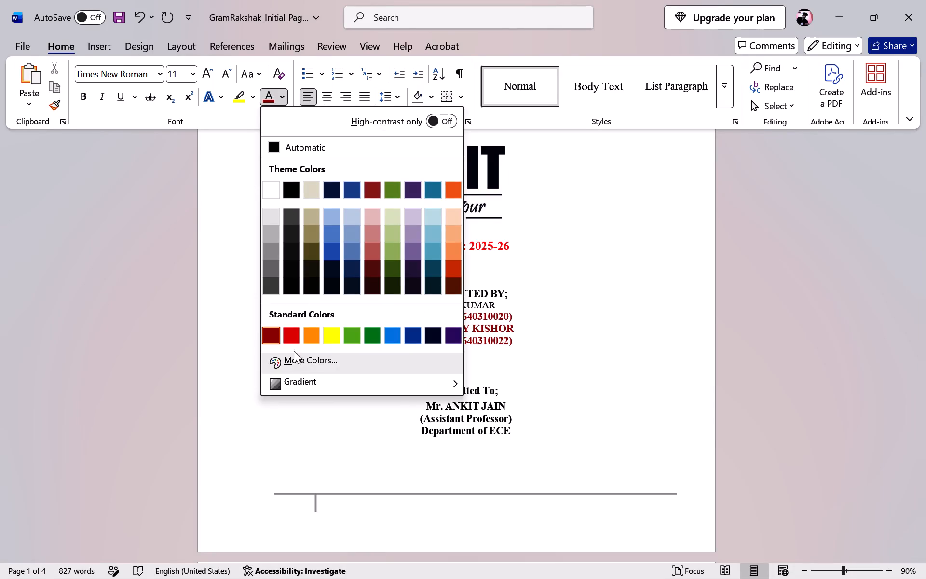
pyautogui.click(288, 336)
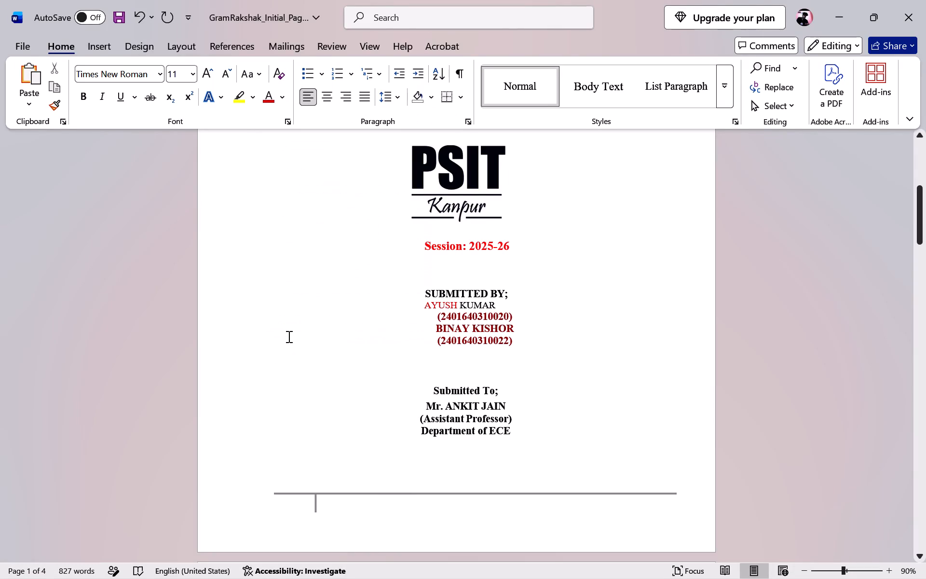
pyautogui.click(82, 98)
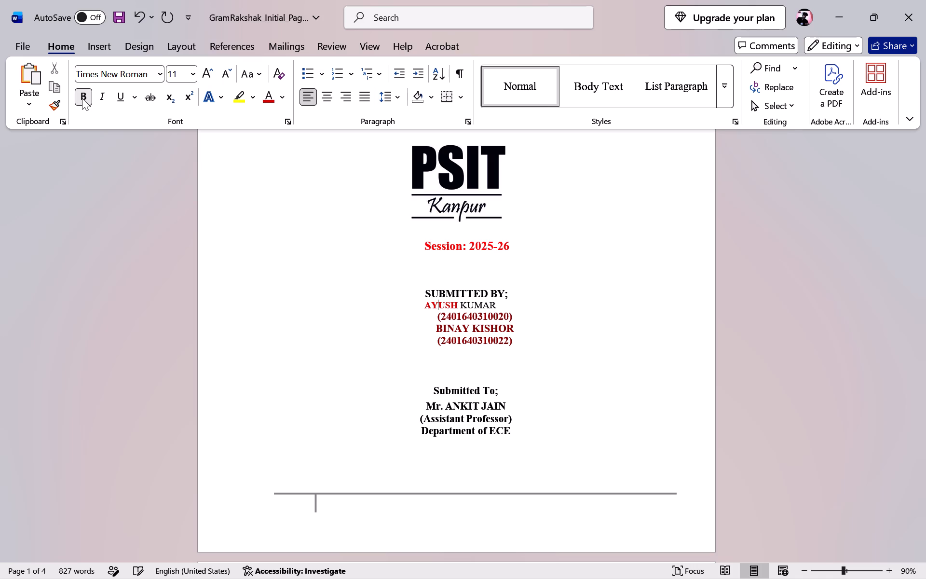
pyautogui.click(479, 306)
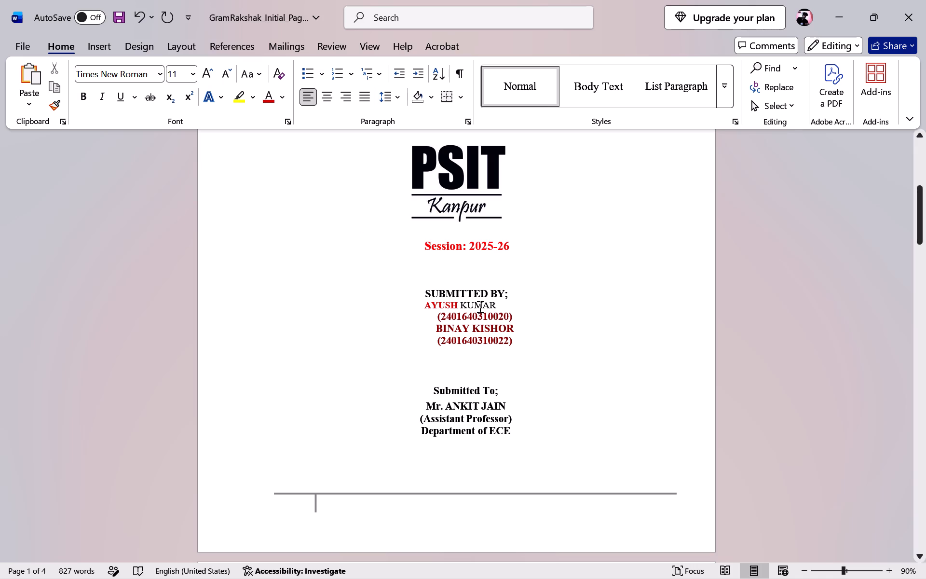
pyautogui.click(471, 323)
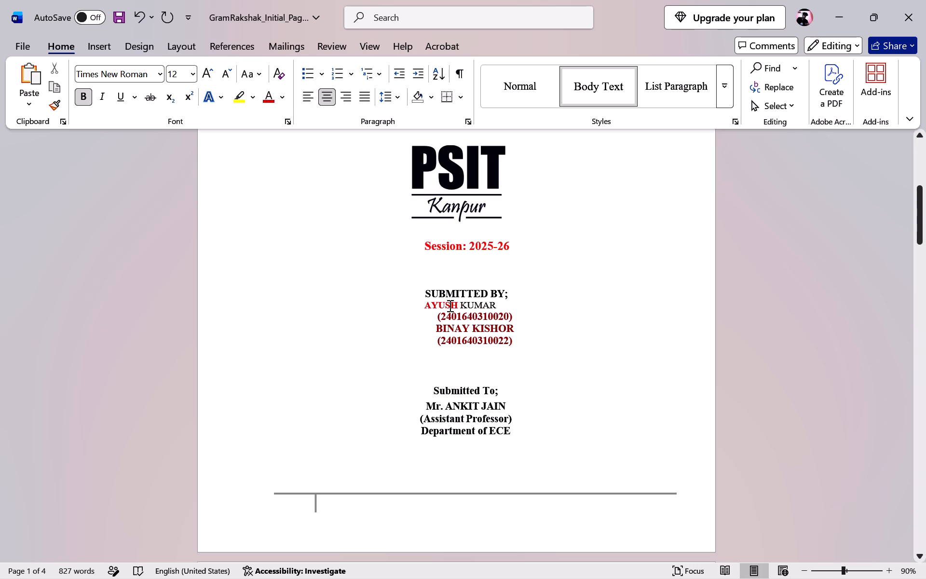
# Change the font colour of the first student's first name on the cover to the standard dark red.
pyautogui.click(449, 305)
pyautogui.click(457, 322)
pyautogui.click(281, 93)
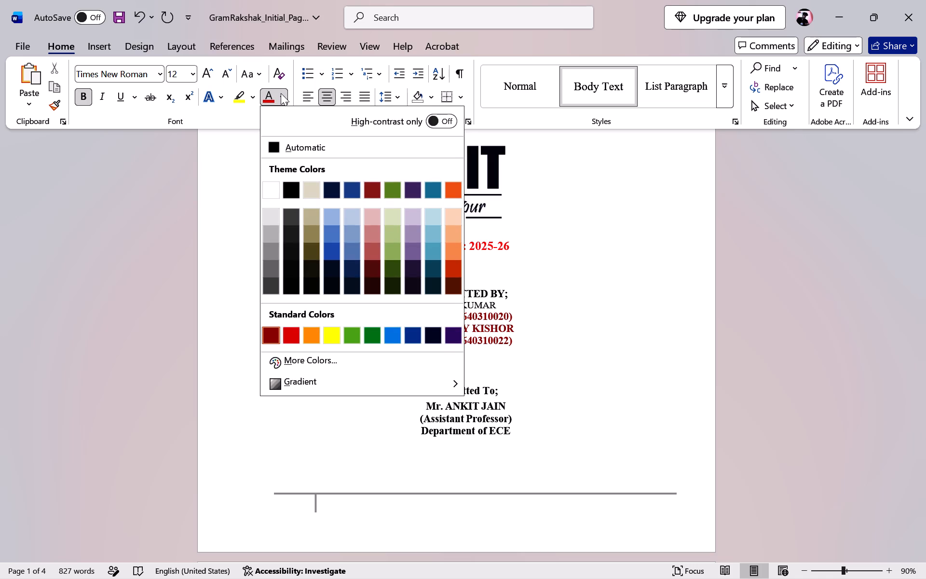
pyautogui.click(281, 93)
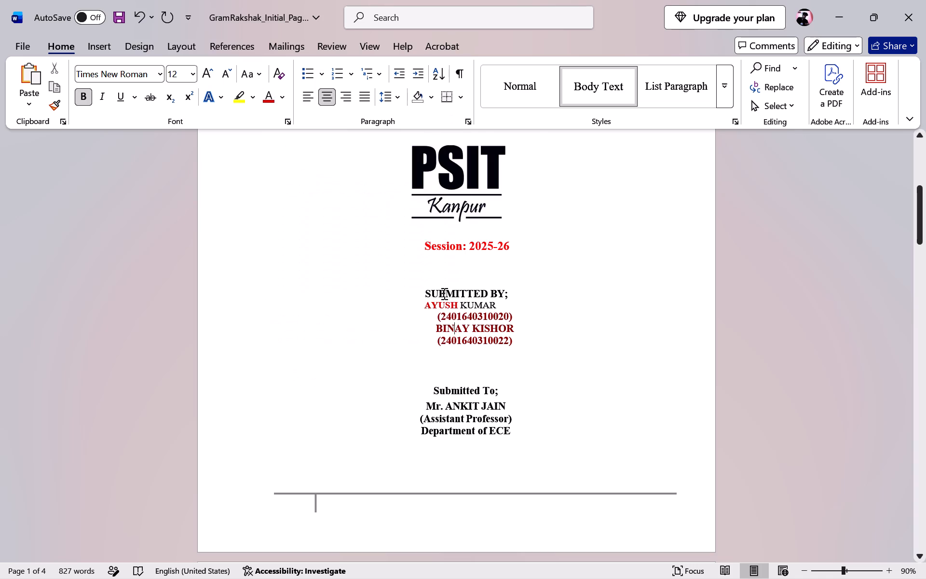
pyautogui.click(446, 304)
pyautogui.click(277, 90)
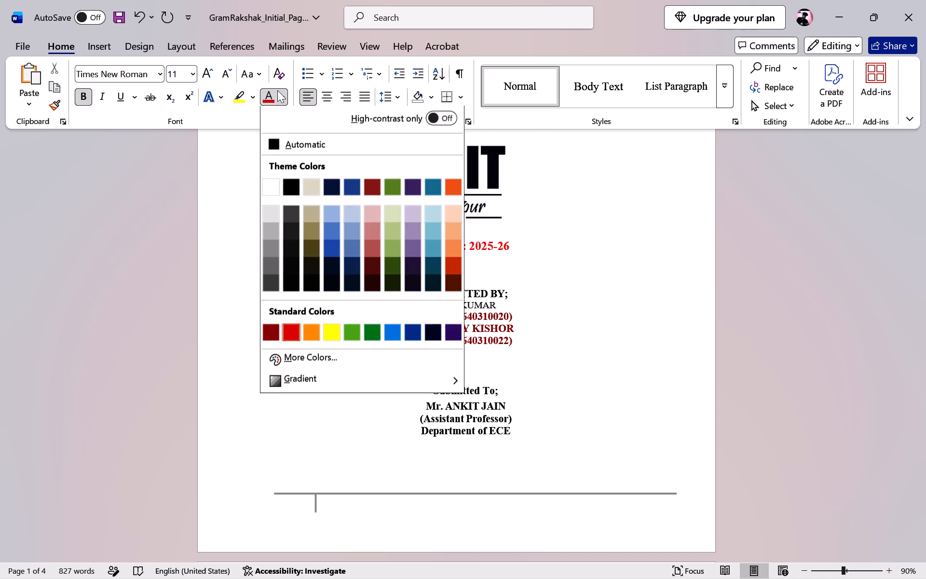
pyautogui.click(272, 337)
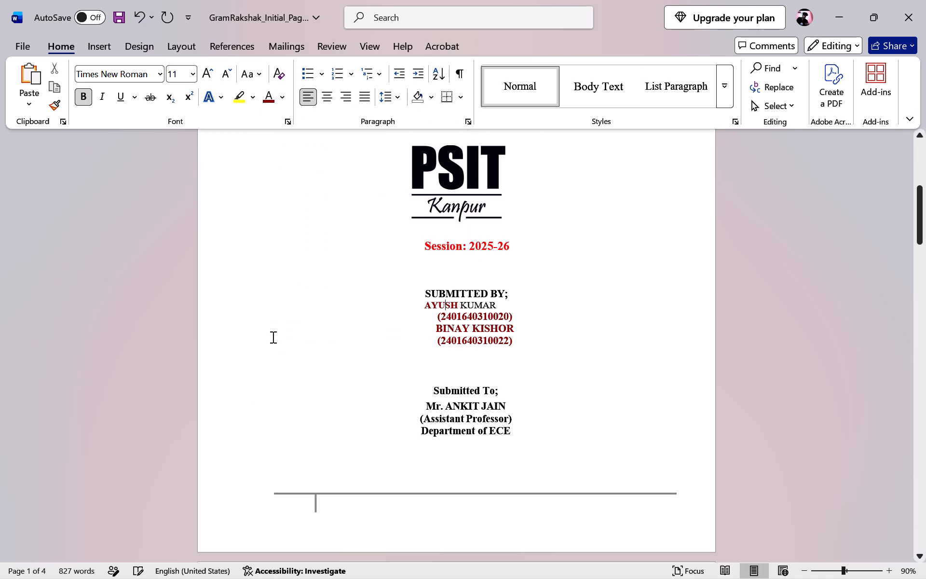
# Set the first student's surname on the cover to the standard dark red and make it bold.
pyautogui.click(471, 307)
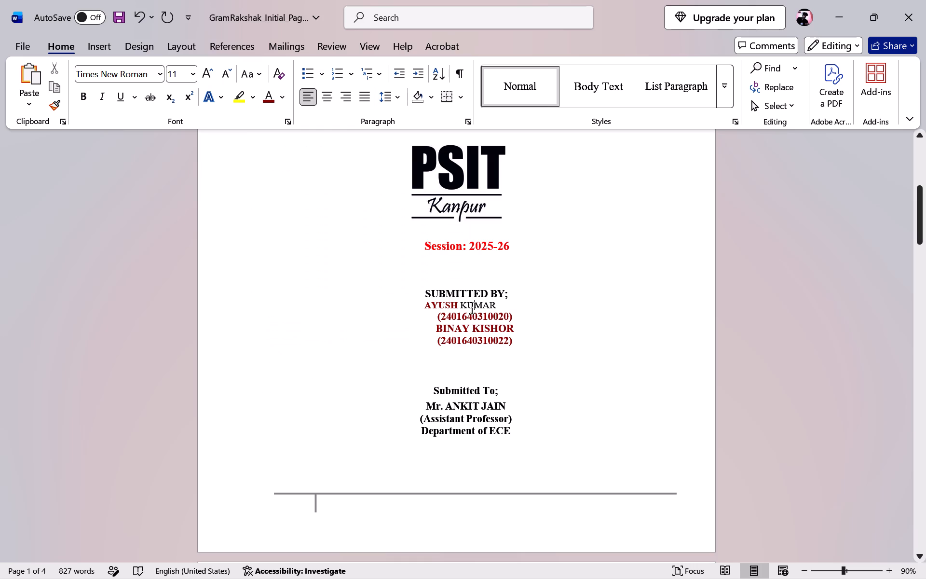
pyautogui.click(282, 96)
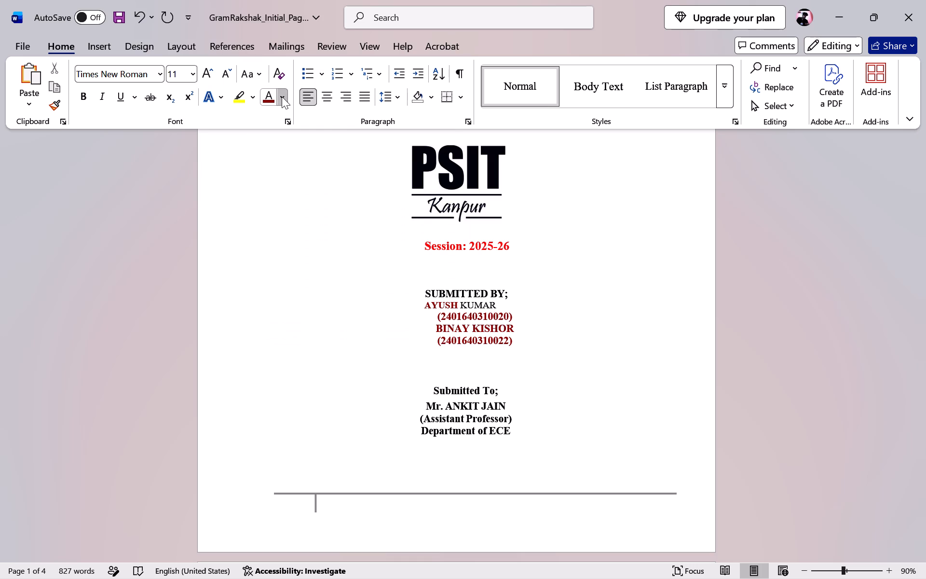
pyautogui.click(272, 334)
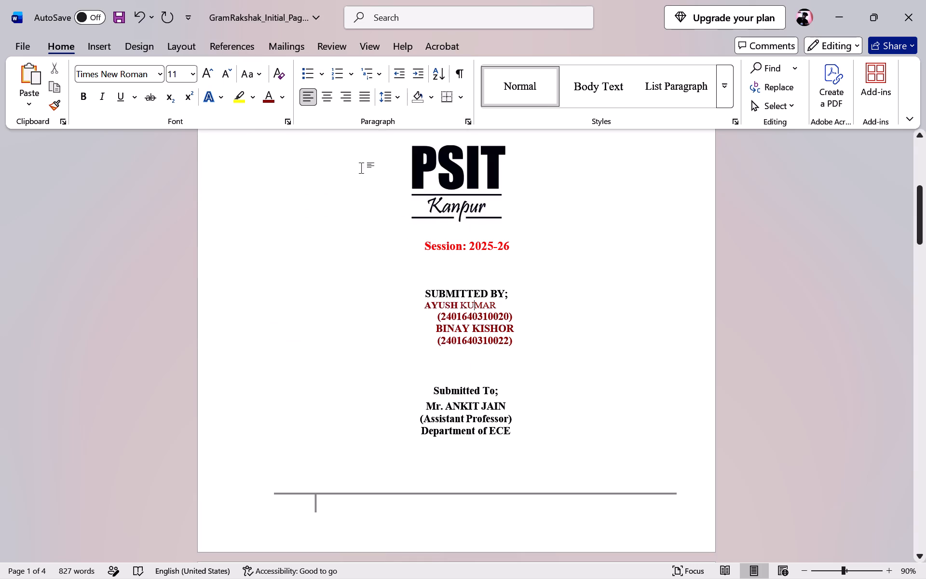
pyautogui.click(85, 94)
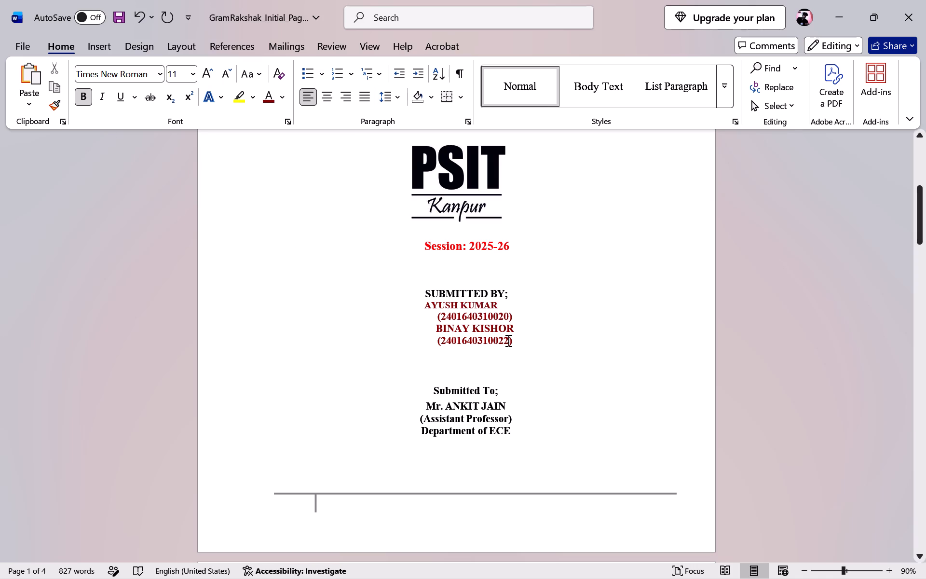
# Left-align the first student's roll number on the cover and indent it with spaces to sit under the student's name.
pyautogui.click(435, 316)
pyautogui.press('BackSpace')
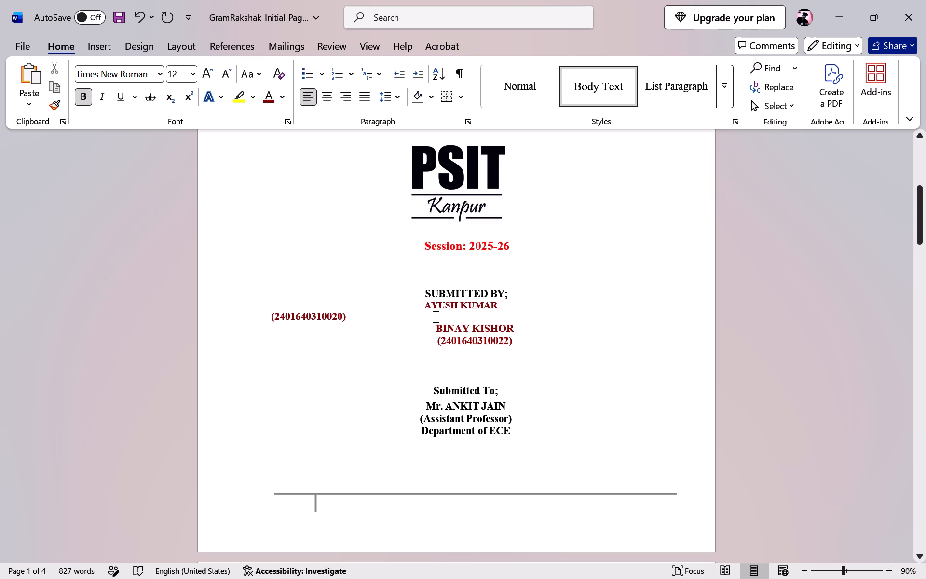
pyautogui.press('space')
pyautogui.press('space')
pyautogui.press('space')
pyautogui.press('space')
pyautogui.press('space')
pyautogui.press('space')
pyautogui.press('space')
pyautogui.press('space')
pyautogui.press('space')
pyautogui.press('space')
pyautogui.press('space')
pyautogui.press('space')
pyautogui.press('space')
pyautogui.press('space')
pyautogui.press('space')
pyautogui.press('space')
pyautogui.press('space')
pyautogui.press('space')
pyautogui.press('space')
pyautogui.press('space')
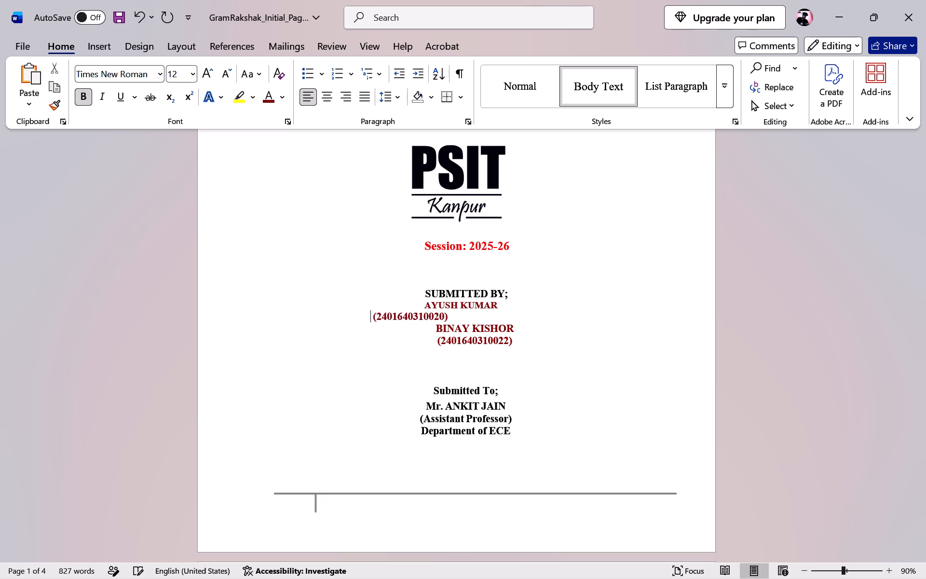
pyautogui.press('space')
pyautogui.press('space')
pyautogui.press('space')
pyautogui.press('space')
pyautogui.press('space')
pyautogui.press('space')
pyautogui.press('space')
pyautogui.press('space')
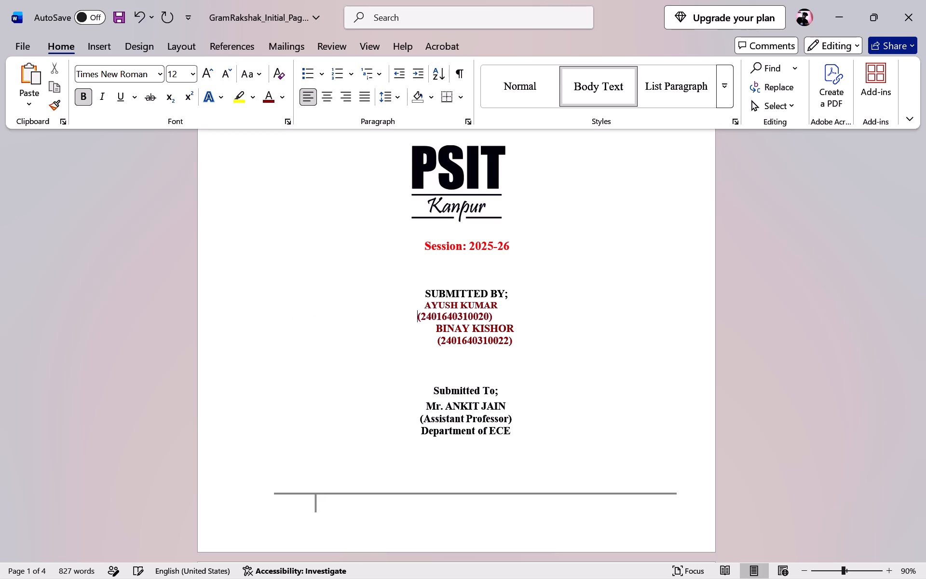
pyautogui.press('space')
pyautogui.press('space')
pyautogui.press('space')
pyautogui.press('BackSpace')
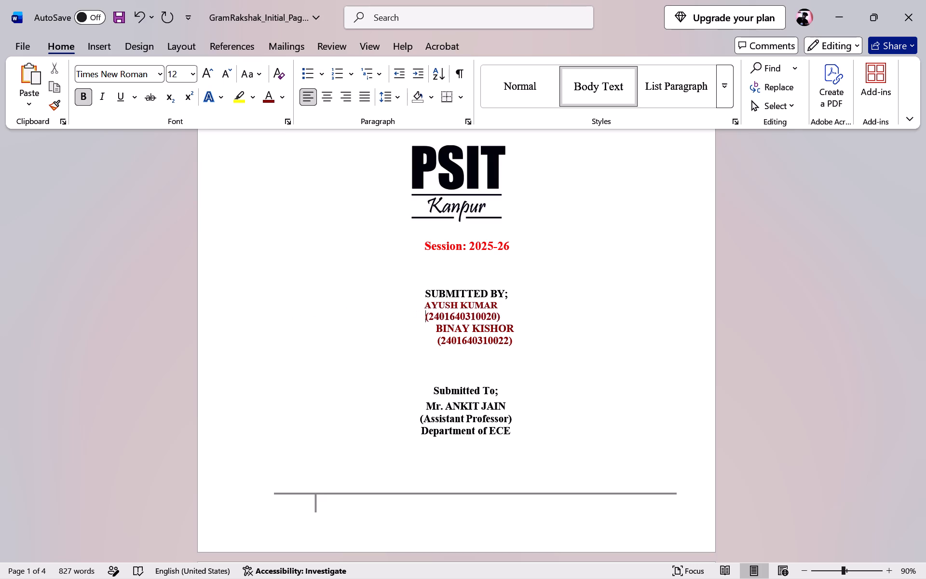
# Left-align the second student's name on the cover and indent it with spaces to line up with the SUBMITTED BY heading.
pyautogui.click(436, 327)
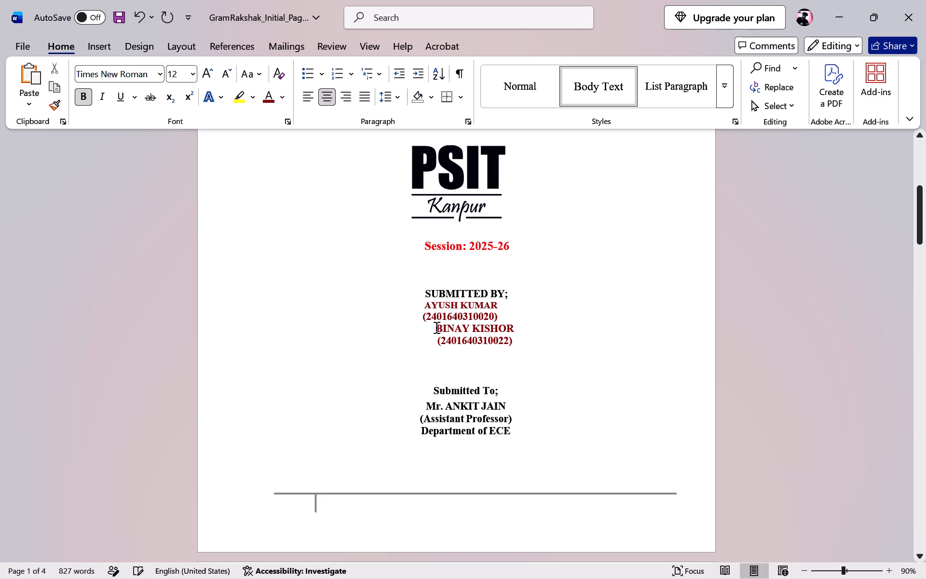
pyautogui.press('Left')
pyautogui.press('Up')
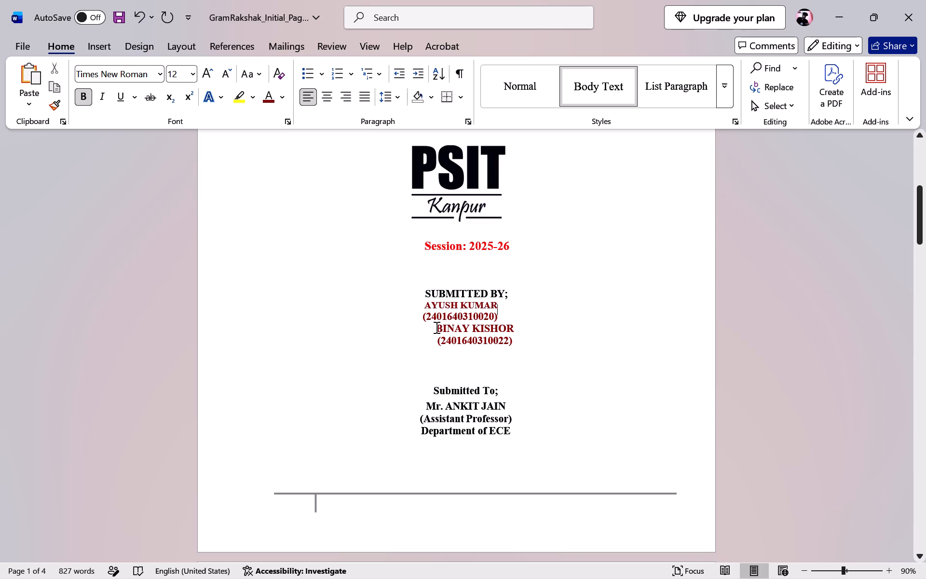
pyautogui.press('Up')
pyautogui.click(436, 327)
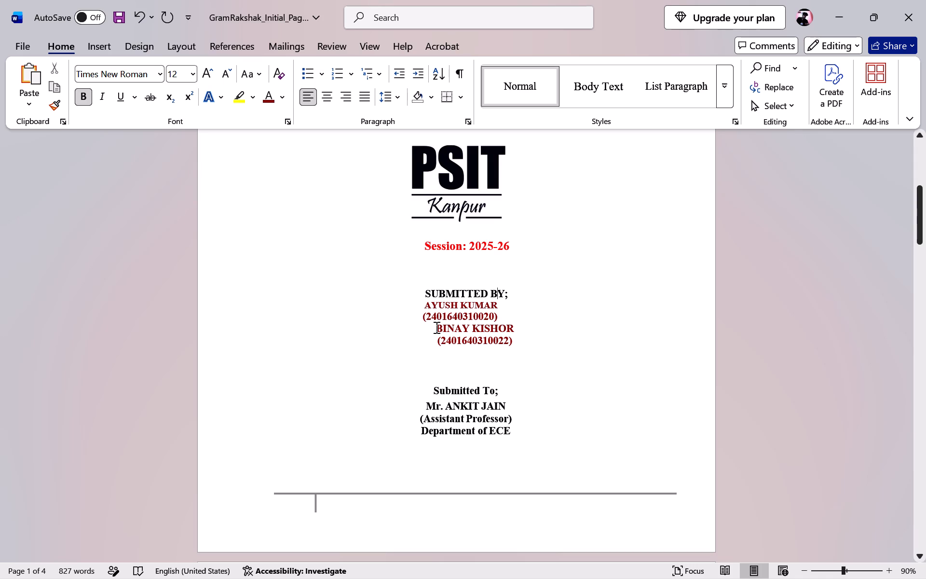
pyautogui.press('BackSpace')
pyautogui.press('space')
pyautogui.press('space')
pyautogui.press('space')
pyautogui.press('space')
pyautogui.press('space')
pyautogui.press('space')
pyautogui.press('space')
pyautogui.press('space')
pyautogui.press('space')
pyautogui.press('space')
pyautogui.press('space')
pyautogui.press('space')
pyautogui.press('space')
pyautogui.press('space')
pyautogui.press('space')
pyautogui.press('space')
pyautogui.press('space')
pyautogui.press('space')
pyautogui.press('space')
pyautogui.press('space')
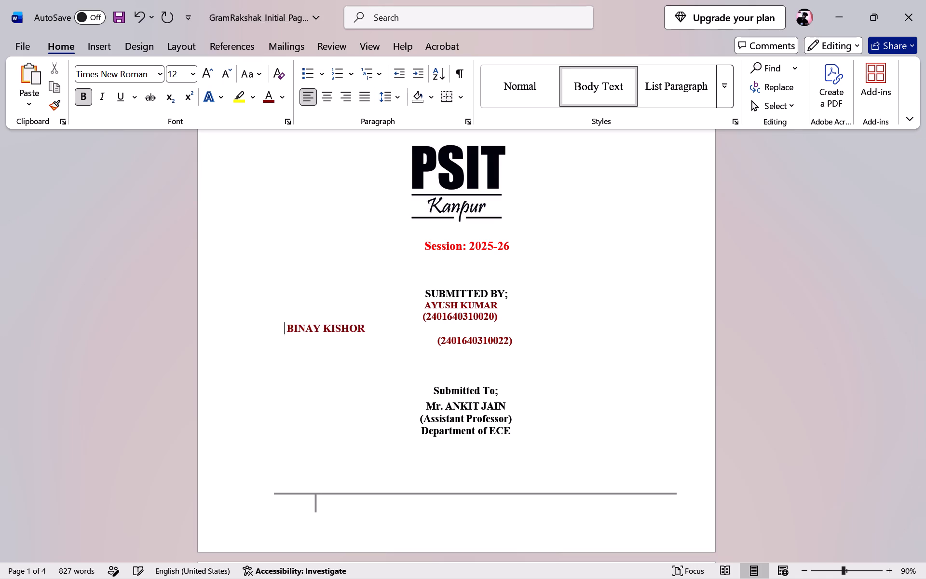
pyautogui.press('space')
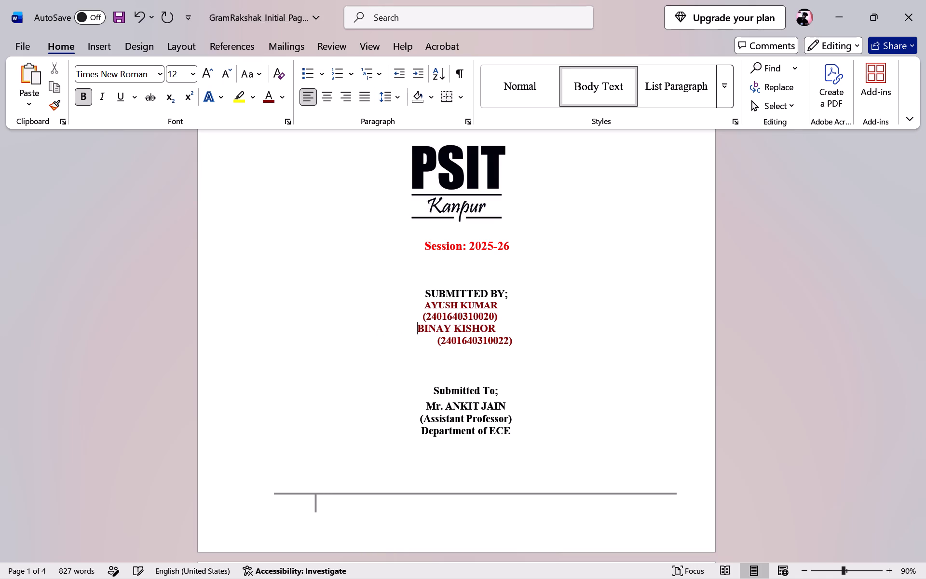
pyautogui.press('space')
pyautogui.press('space')
pyautogui.press('space')
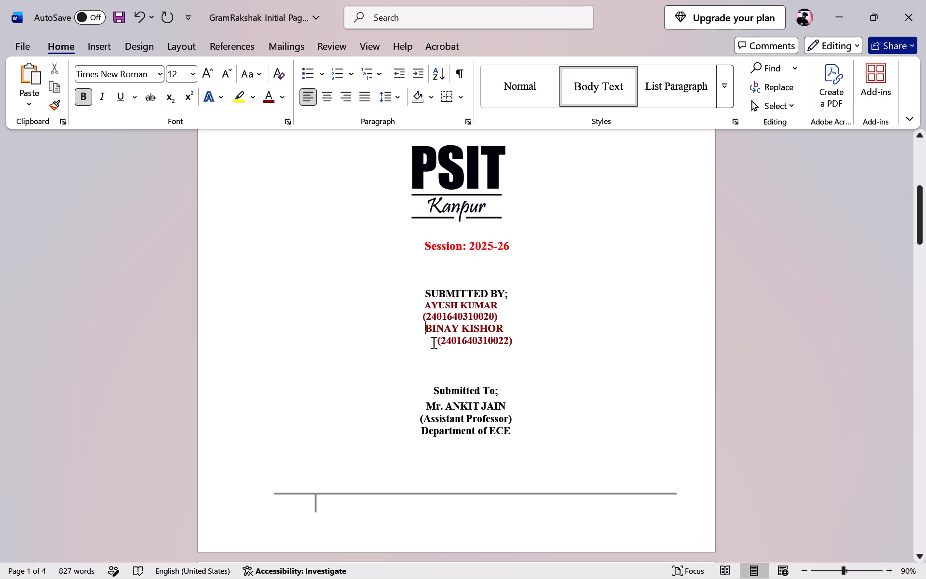
# Left-align the second student's roll number on the cover and indent it with spaces to line up with the name above.
pyautogui.click(434, 341)
pyautogui.press('BackSpace')
pyautogui.press('space')
pyautogui.press('space')
pyautogui.press('space')
pyautogui.press('space')
pyautogui.press('space')
pyautogui.press('space')
pyautogui.press('space')
pyautogui.press('space')
pyautogui.press('space')
pyautogui.press('space')
pyautogui.press('space')
pyautogui.press('space')
pyautogui.press('space')
pyautogui.press('space')
pyautogui.press('space')
pyautogui.press('space')
pyautogui.press('space')
pyautogui.press('space')
pyautogui.press('space')
pyautogui.press('space')
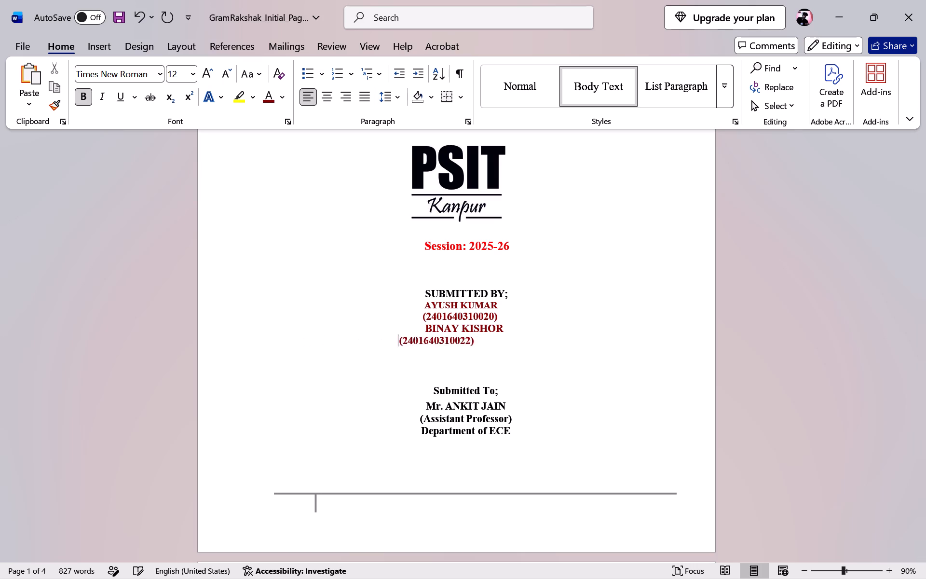
pyautogui.press('space')
pyautogui.press('space')
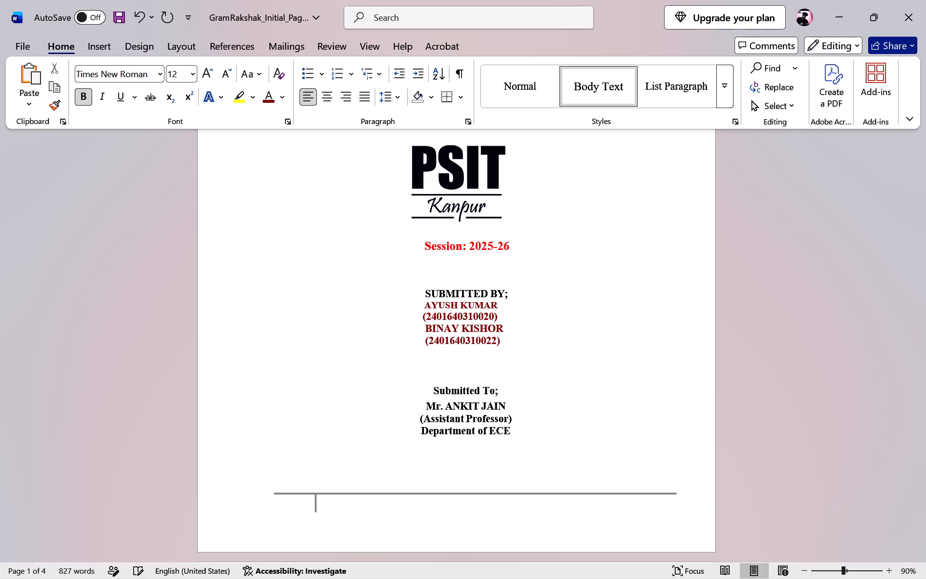
# Add one more space before the first student's roll number so it lines up with the rest of the block.
pyautogui.click(420, 317)
pyautogui.press('space')
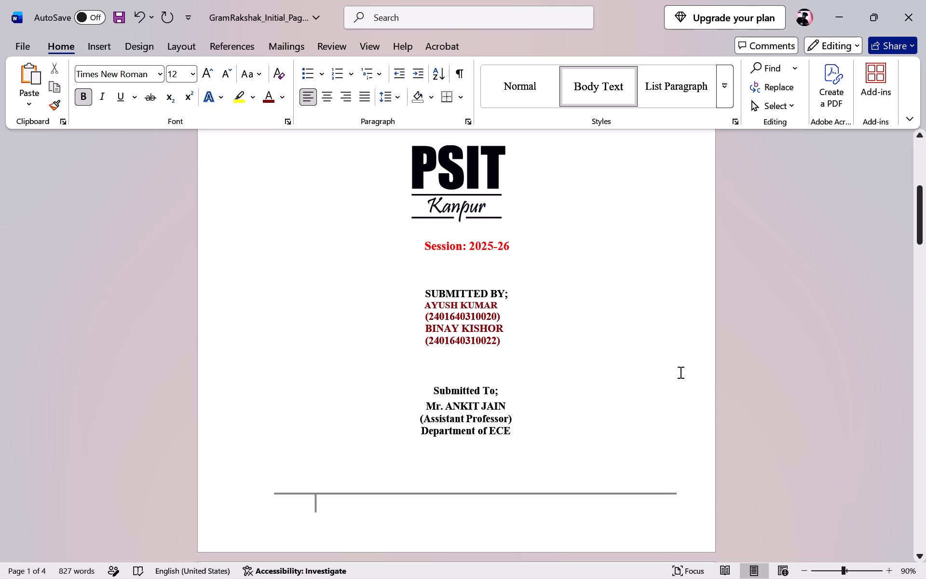
# Review the layout and formatting of the cover, table of contents and abstract pages.
pyautogui.scroll(1, 651, 295)
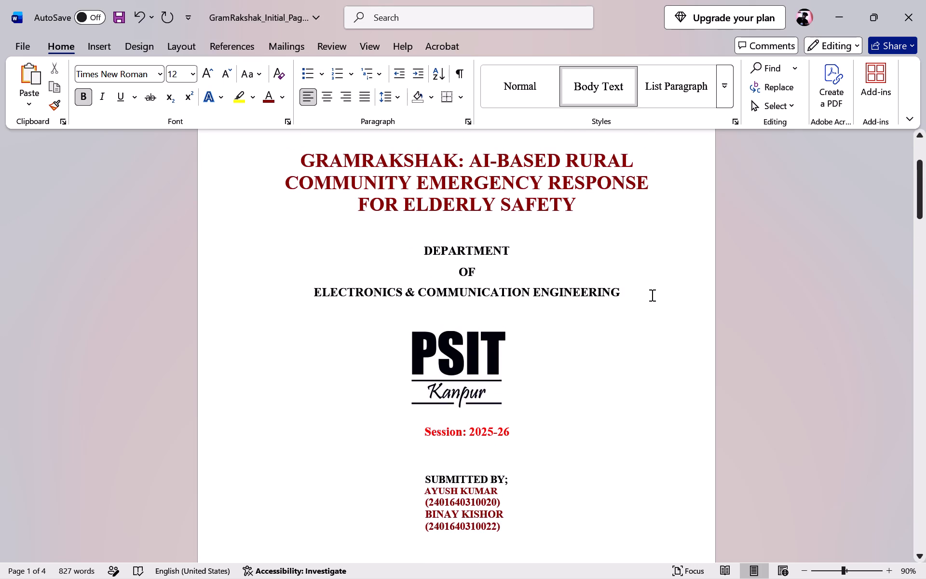
pyautogui.scroll(2, 651, 295)
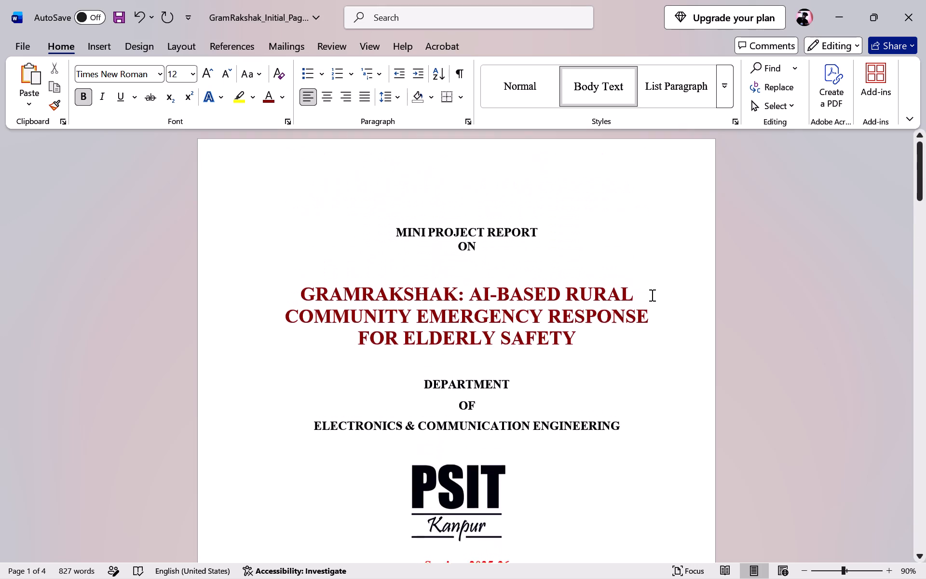
pyautogui.scroll(-2, 651, 295)
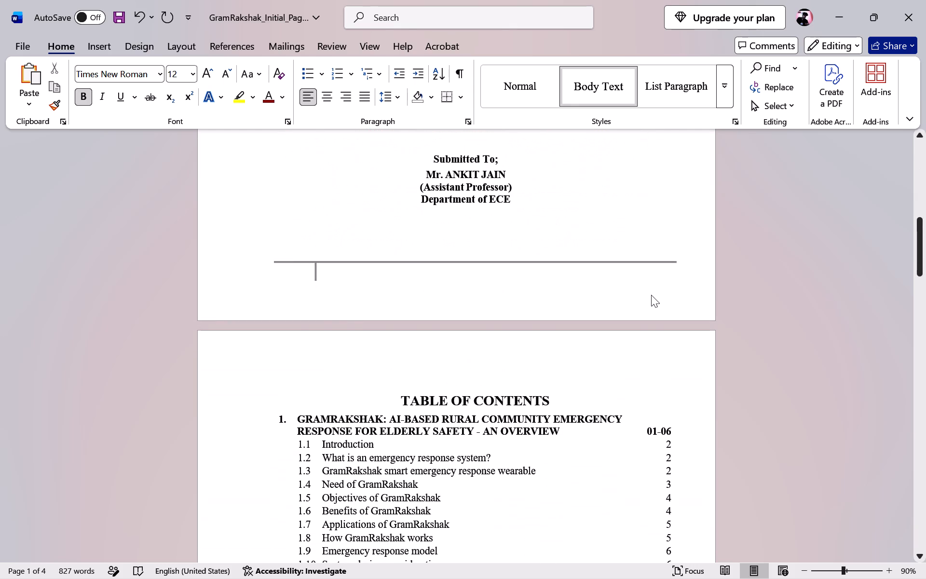
pyautogui.scroll(-2, 651, 295)
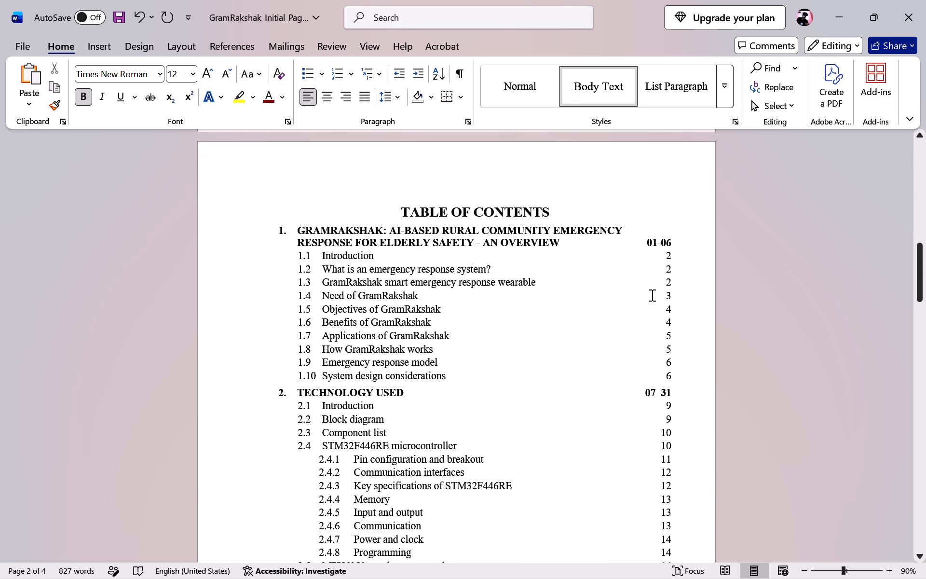
pyautogui.scroll(-1, 651, 295)
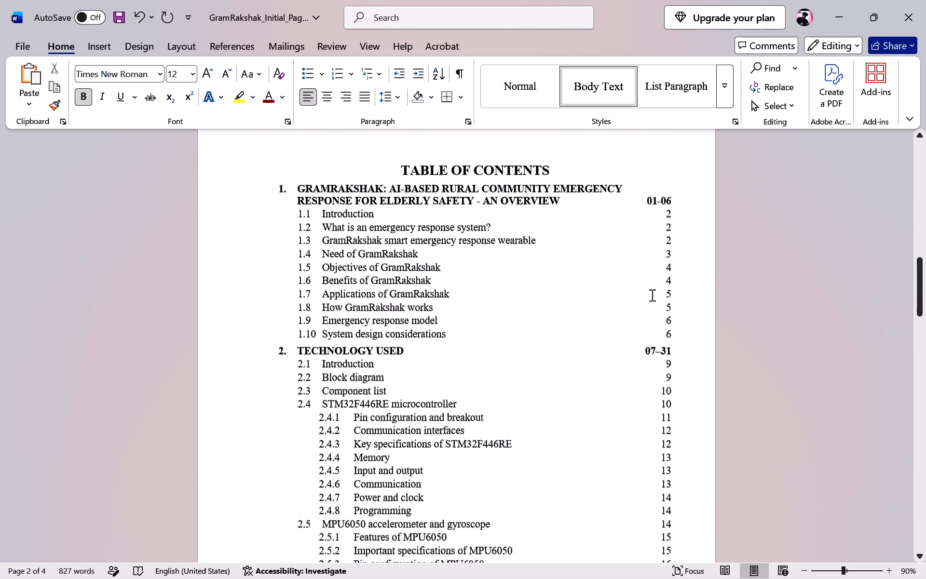
pyautogui.scroll(-2, 651, 295)
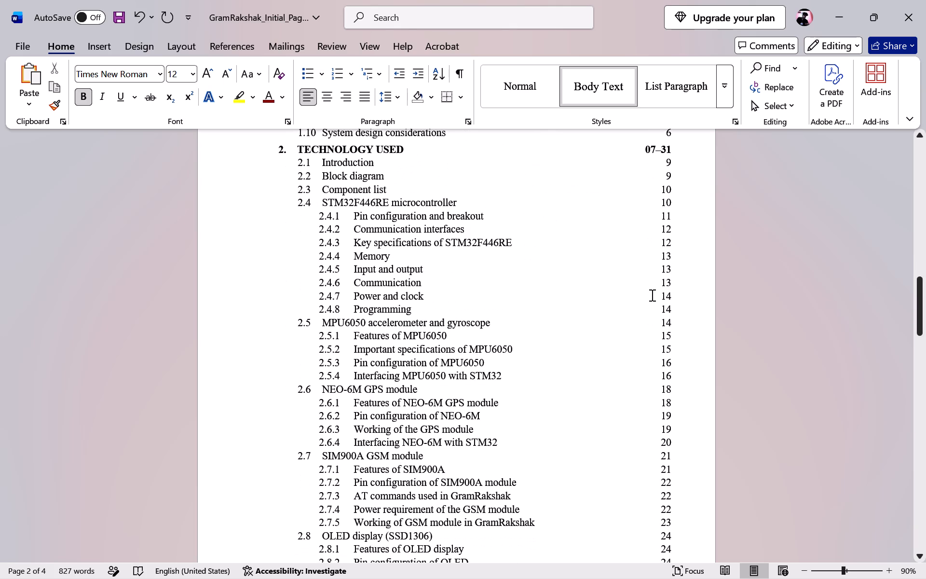
pyautogui.scroll(-2, 651, 295)
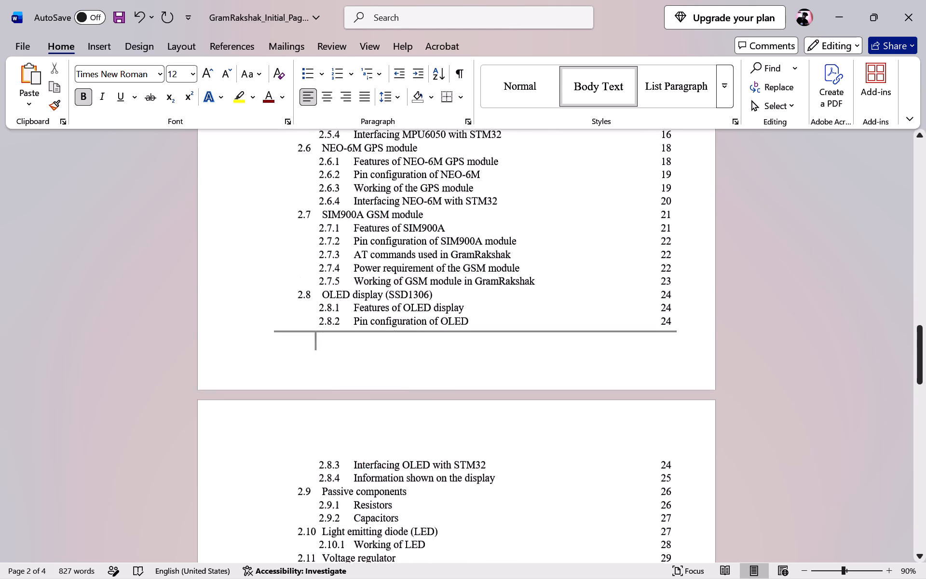
pyautogui.scroll(-2, 651, 295)
pyautogui.scroll(1, 651, 295)
pyautogui.scroll(-2, 651, 295)
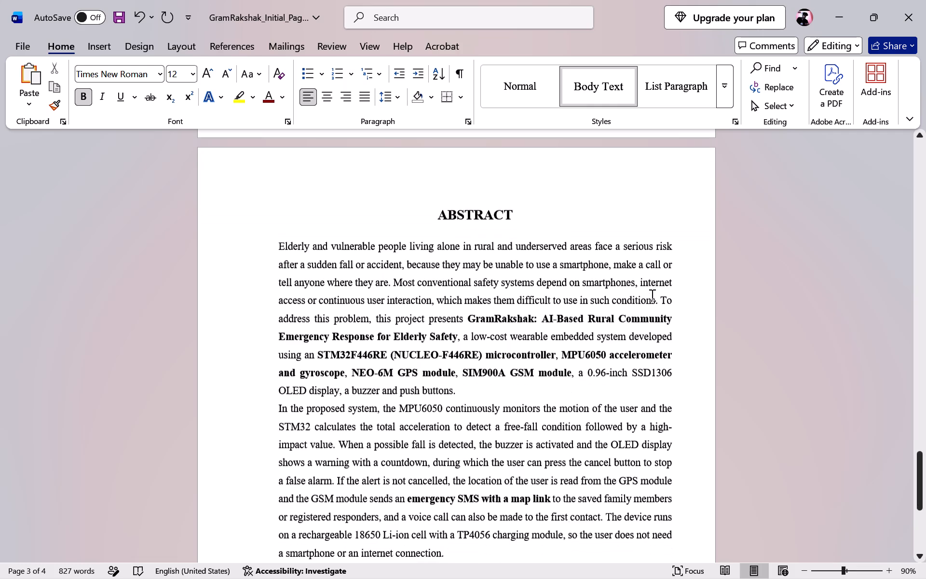
pyautogui.scroll(-3, 651, 295)
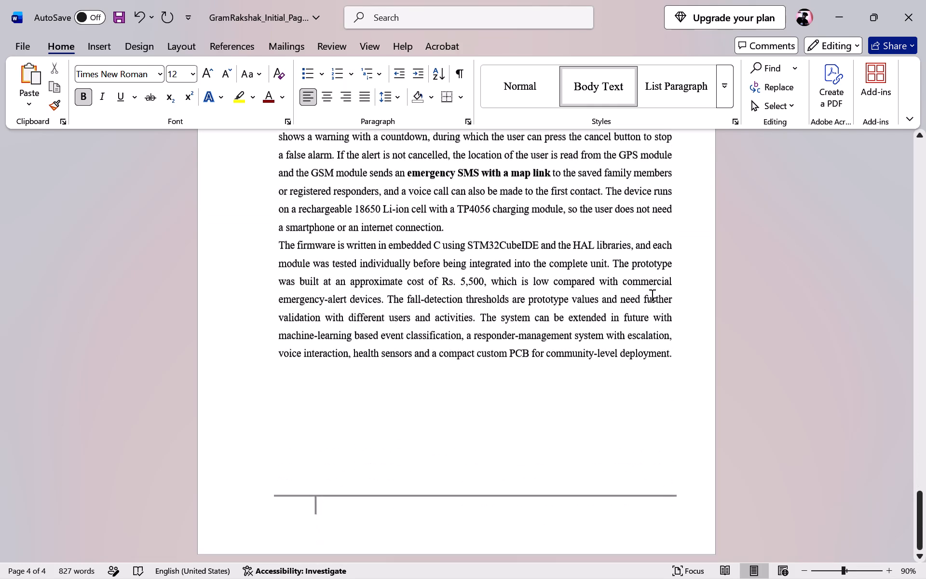
pyautogui.scroll(3, 651, 295)
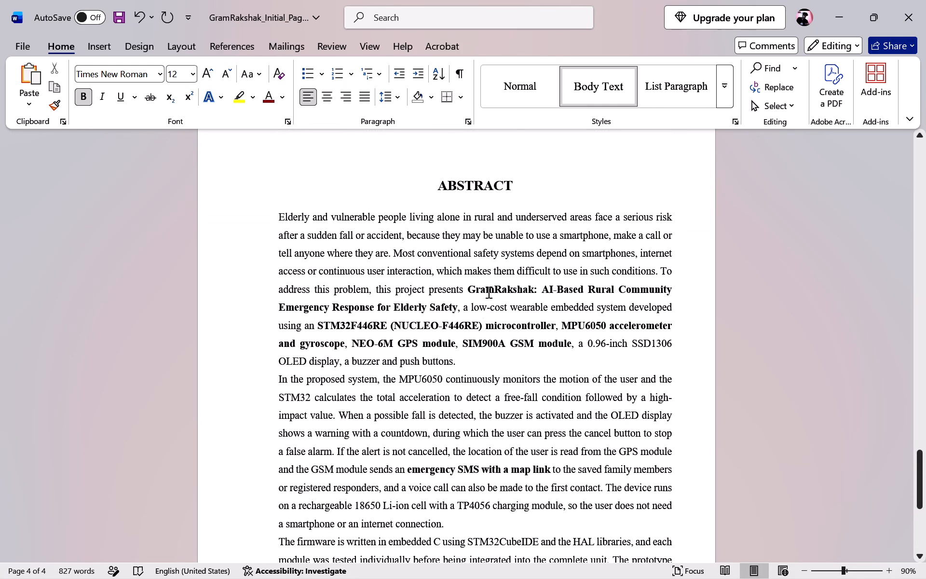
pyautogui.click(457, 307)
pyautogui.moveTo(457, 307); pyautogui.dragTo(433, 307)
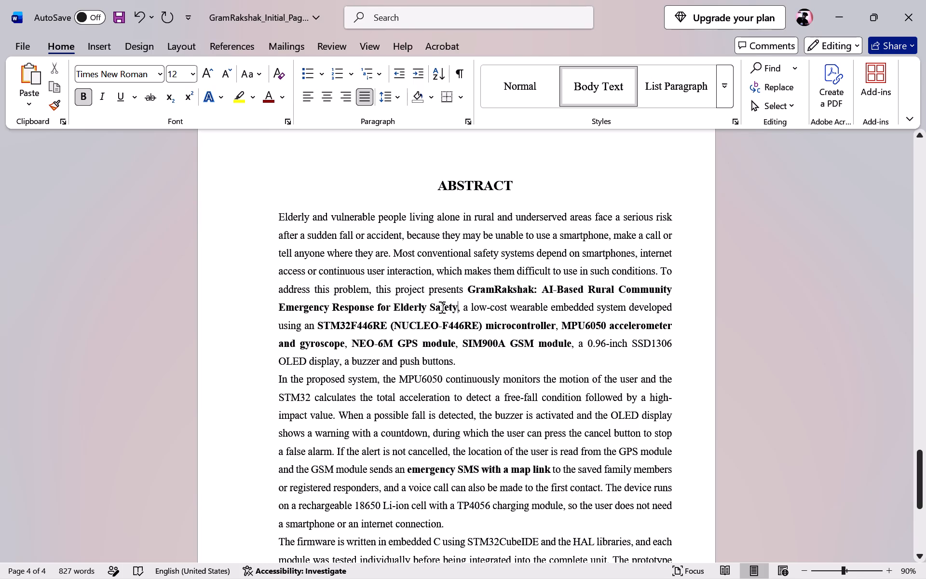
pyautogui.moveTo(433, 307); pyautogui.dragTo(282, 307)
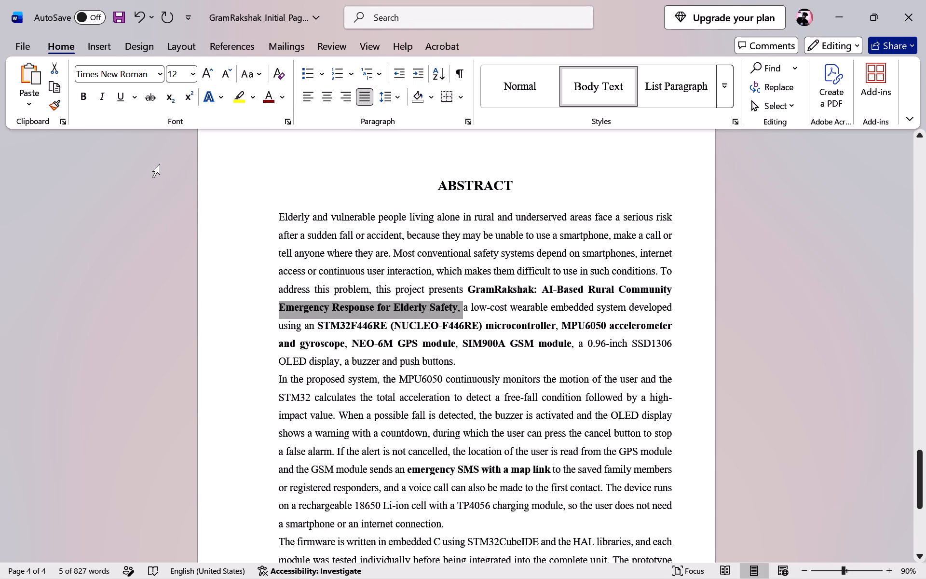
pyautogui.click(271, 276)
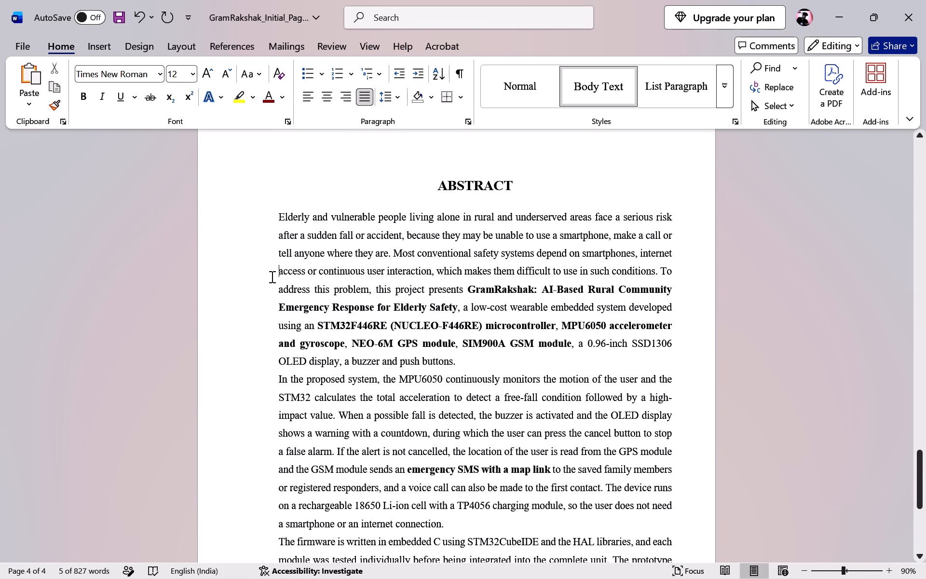
# Remove the bold from the project title "GramRakshak: AI-Based Rural Community Emergency Response for Elderly Safety" in the abstract's first paragraph.
pyautogui.click(303, 311)
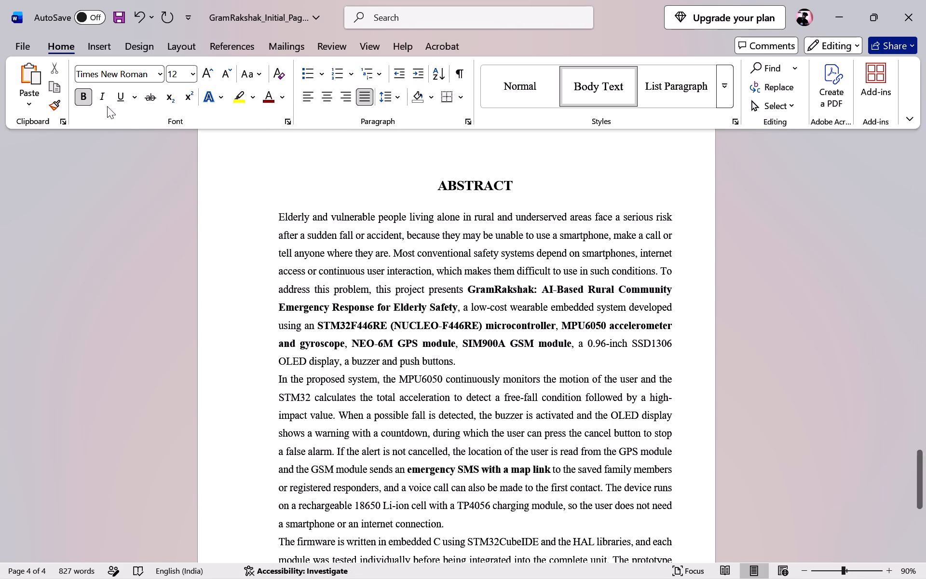
pyautogui.click(88, 96)
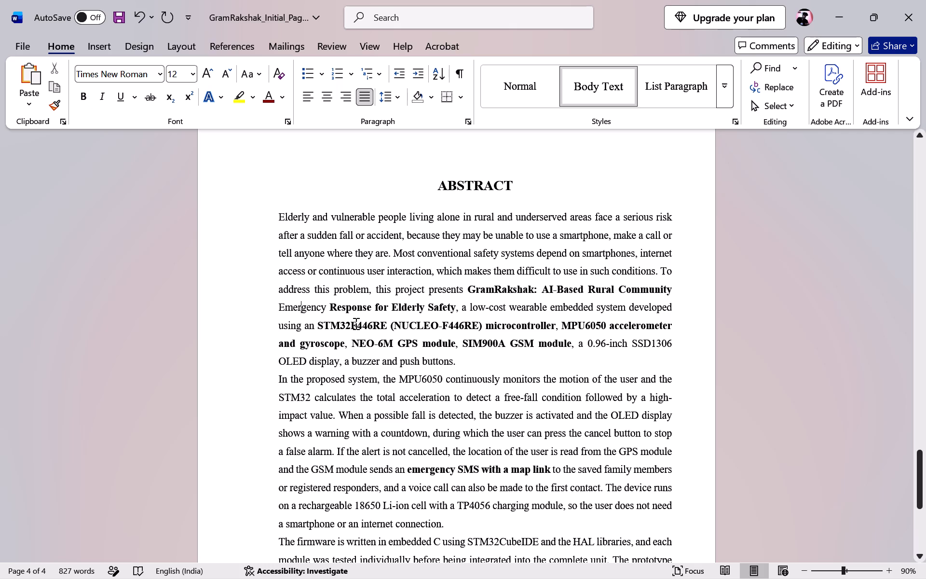
pyautogui.click(351, 307)
pyautogui.click(86, 88)
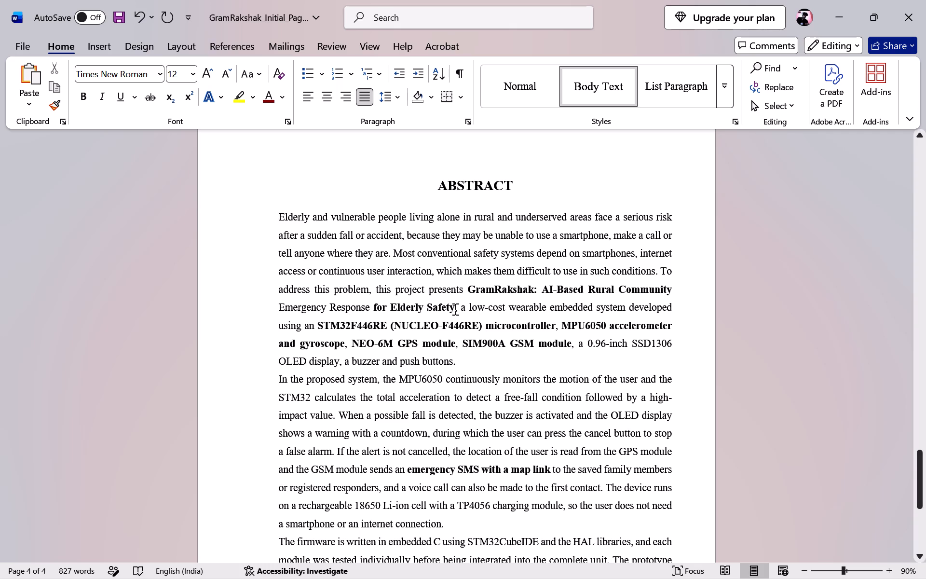
pyautogui.moveTo(454, 305); pyautogui.dragTo(379, 299)
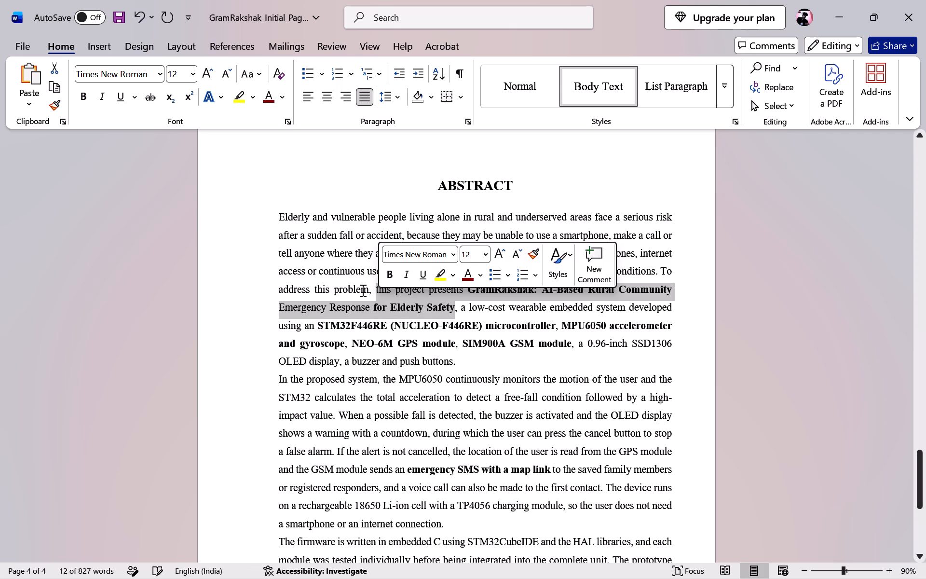
pyautogui.click(390, 277)
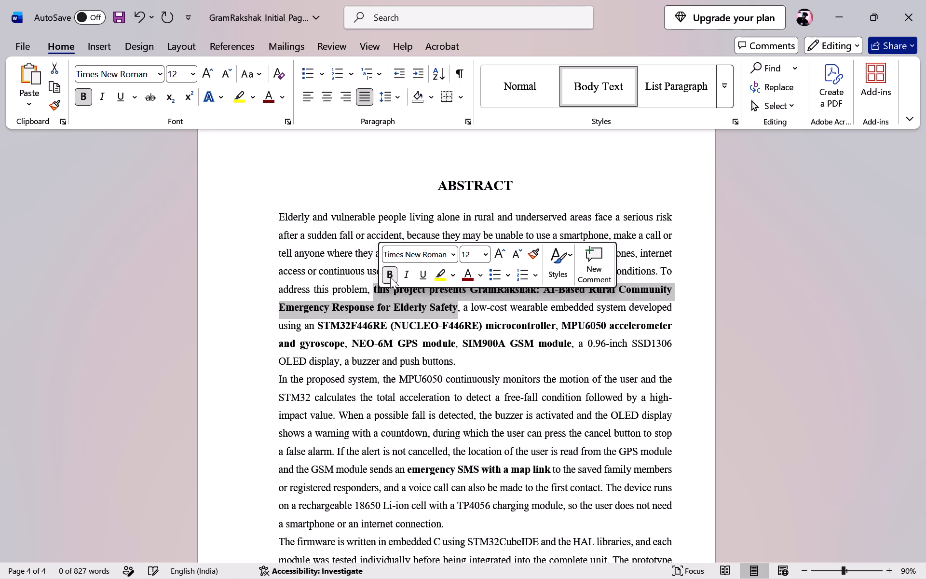
pyautogui.click(390, 277)
pyautogui.click(368, 187)
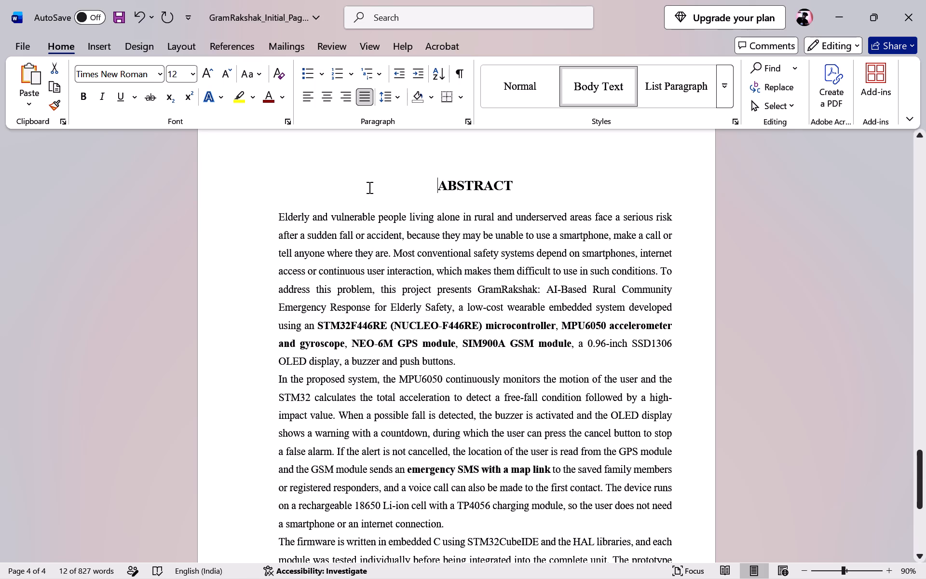
# Remove the bold from the component names in the abstract's first paragraph, from STM32F446RE through SIM900A GSM module.
pyautogui.scroll(-1, 437, 415)
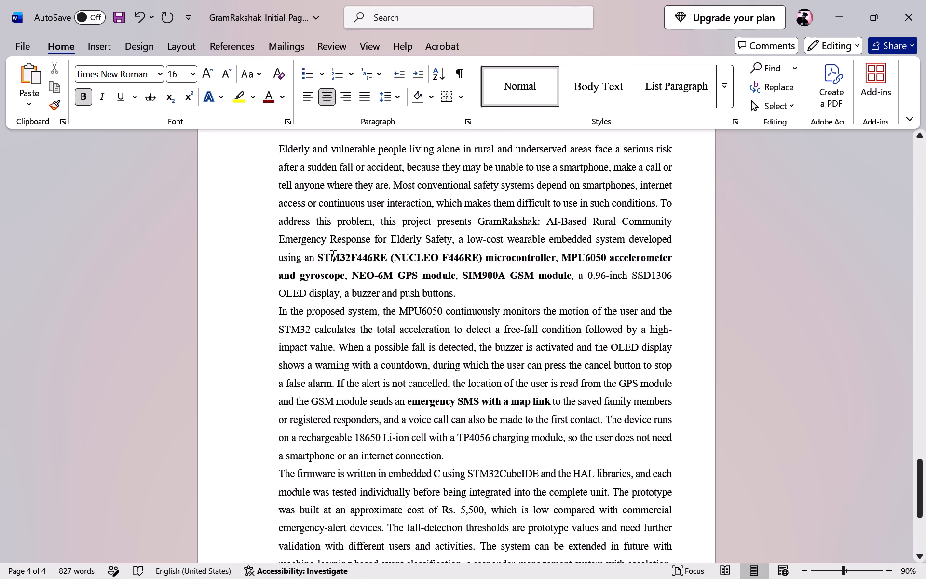
pyautogui.click(315, 251)
pyautogui.moveTo(354, 262); pyautogui.dragTo(496, 289)
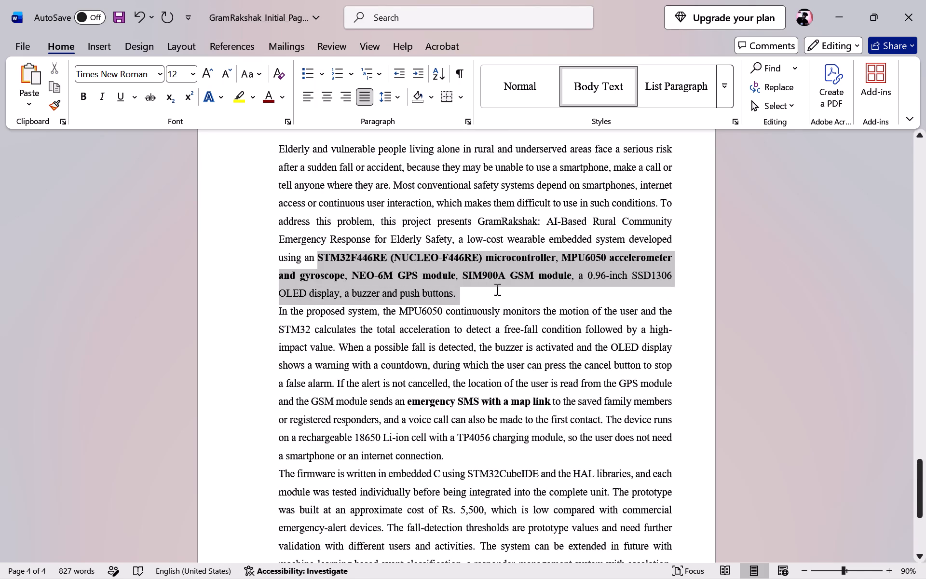
pyautogui.moveTo(496, 289); pyautogui.dragTo(563, 277)
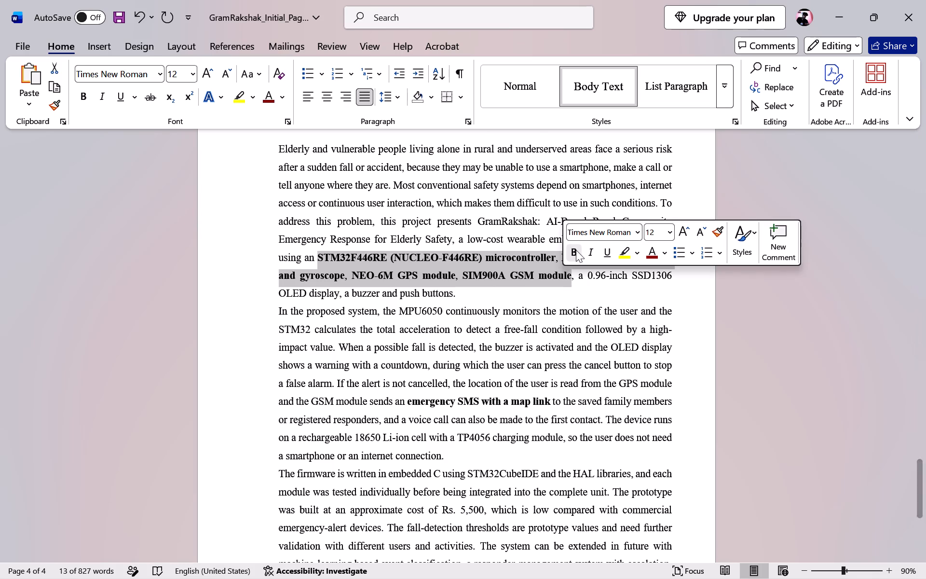
pyautogui.click(576, 249)
pyautogui.click(576, 249)
pyautogui.click(576, 249)
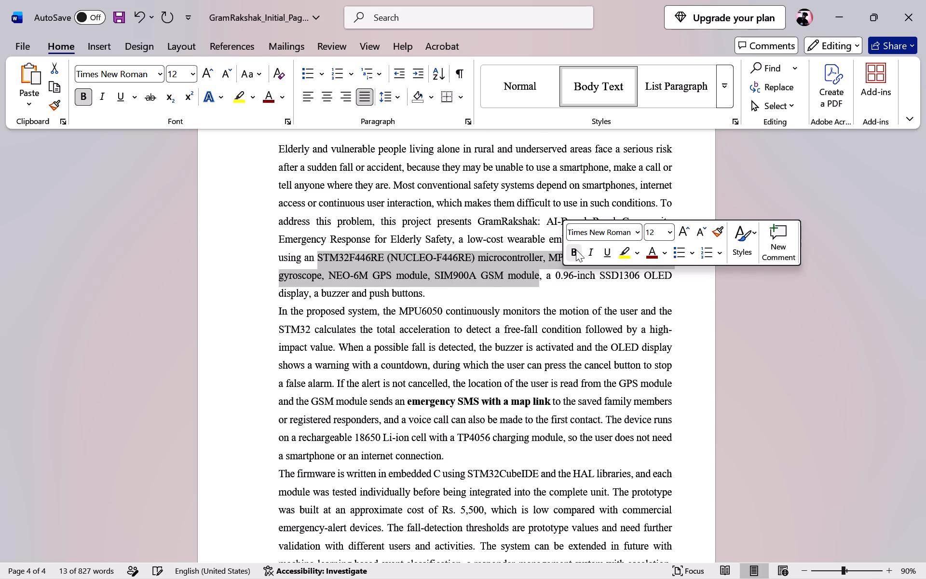
pyautogui.click(687, 175)
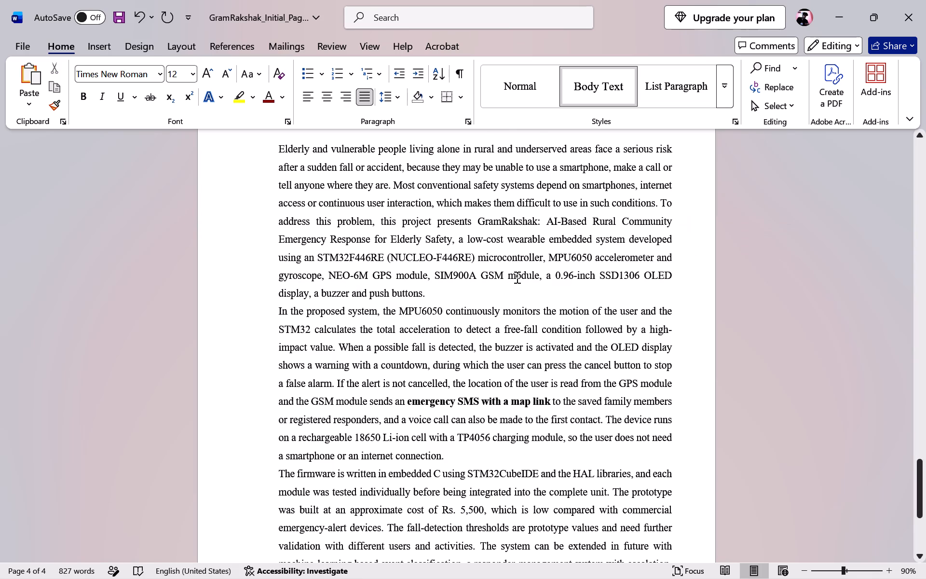
# Remove the bold from the phrase "emergency SMS with a map link" in the abstract's second paragraph.
pyautogui.scroll(1, 516, 277)
pyautogui.scroll(-2, 516, 277)
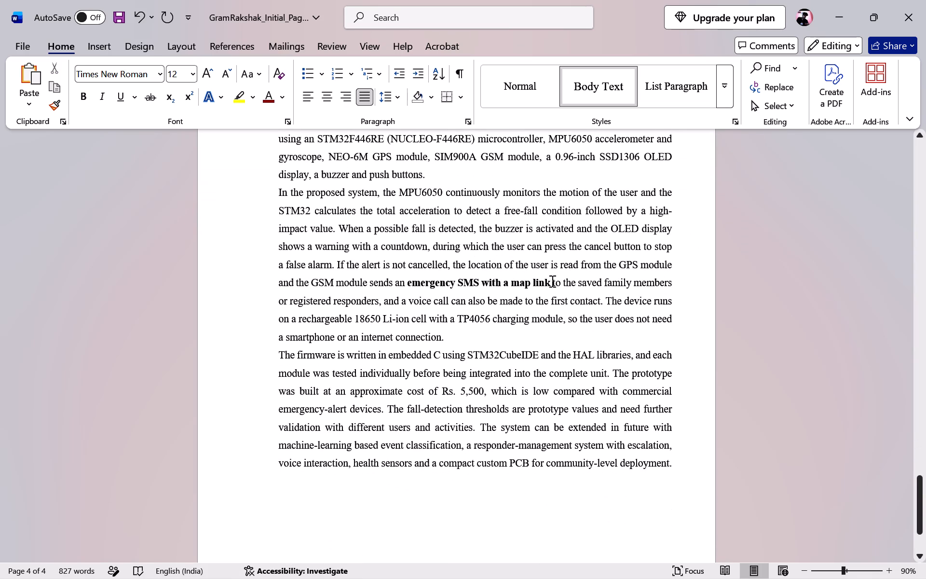
pyautogui.click(548, 284)
pyautogui.moveTo(516, 284); pyautogui.dragTo(450, 278)
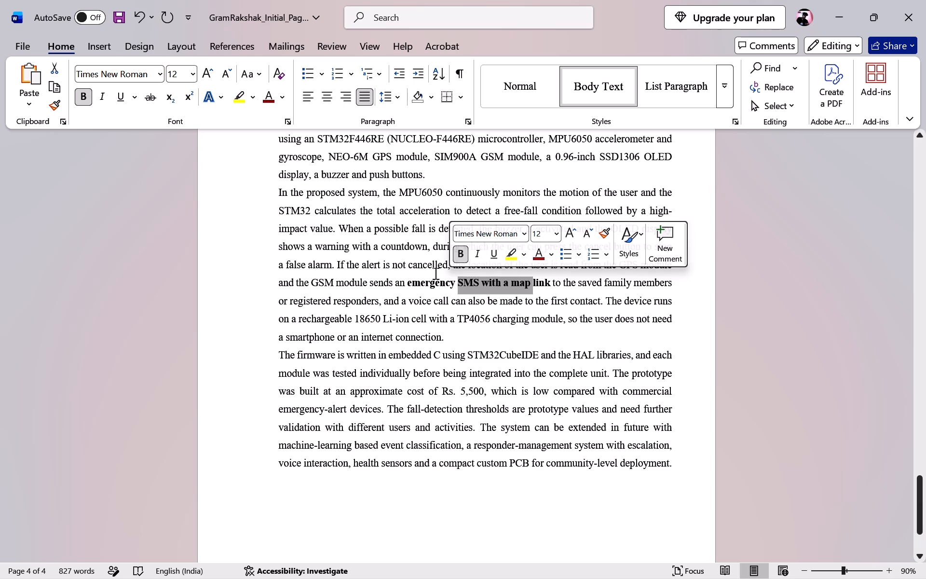
pyautogui.click(462, 256)
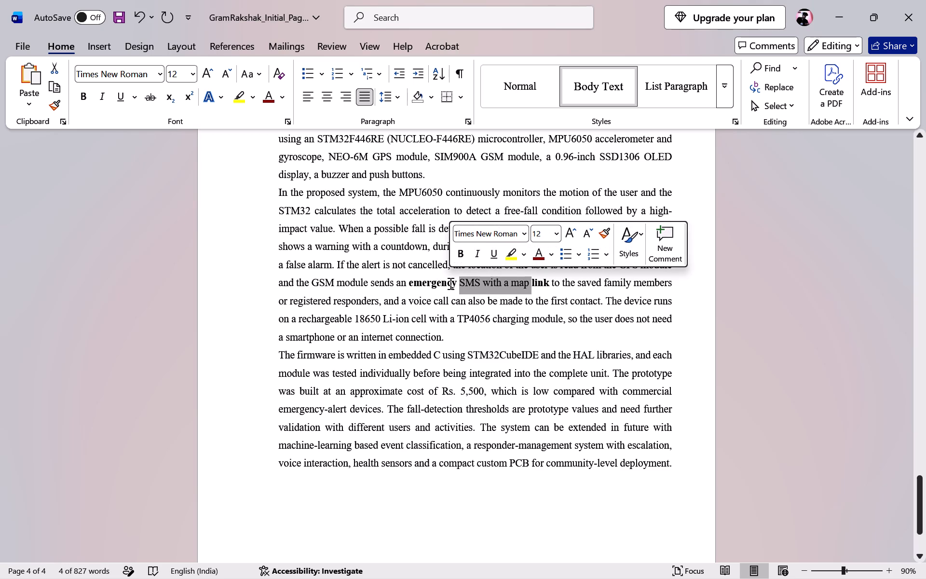
pyautogui.moveTo(455, 282); pyautogui.dragTo(405, 279)
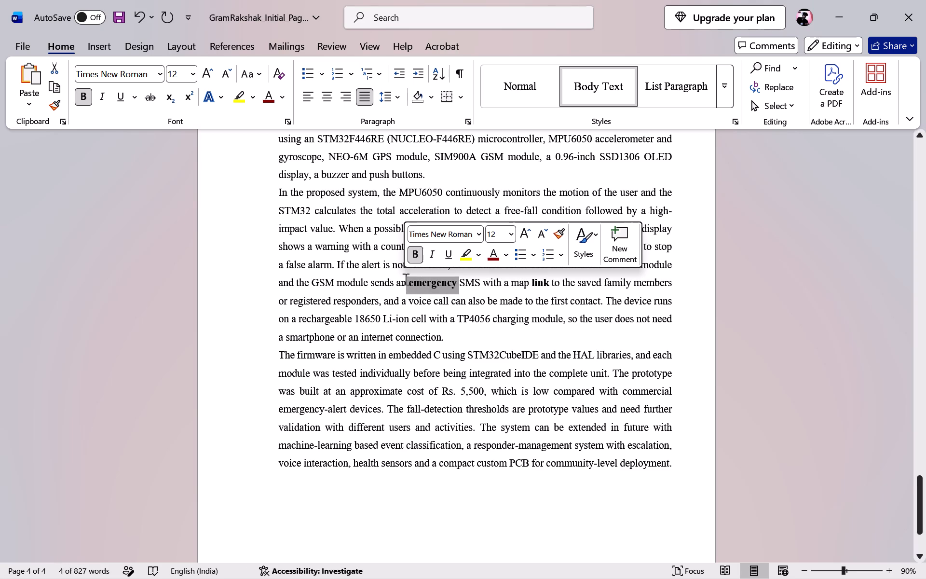
pyautogui.click(419, 260)
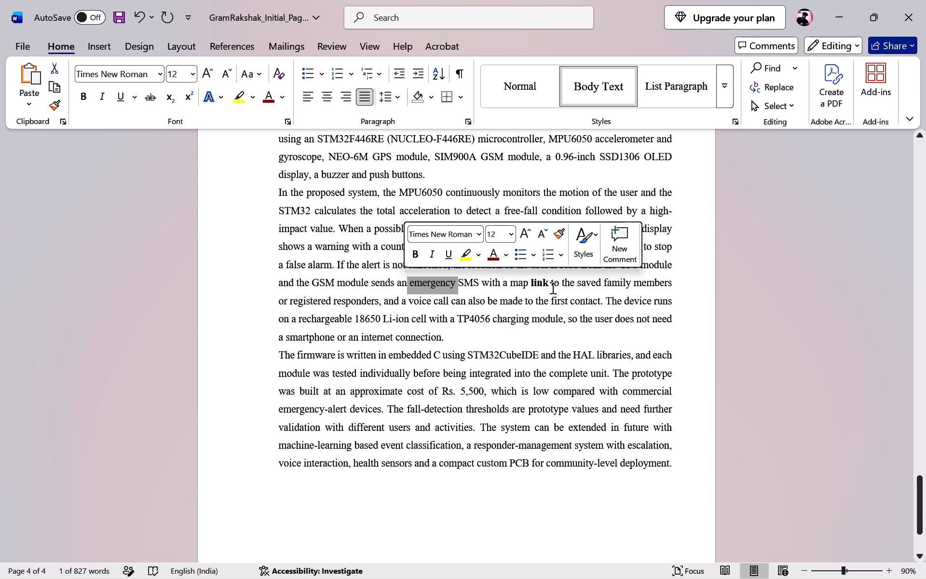
pyautogui.moveTo(547, 283); pyautogui.dragTo(527, 279)
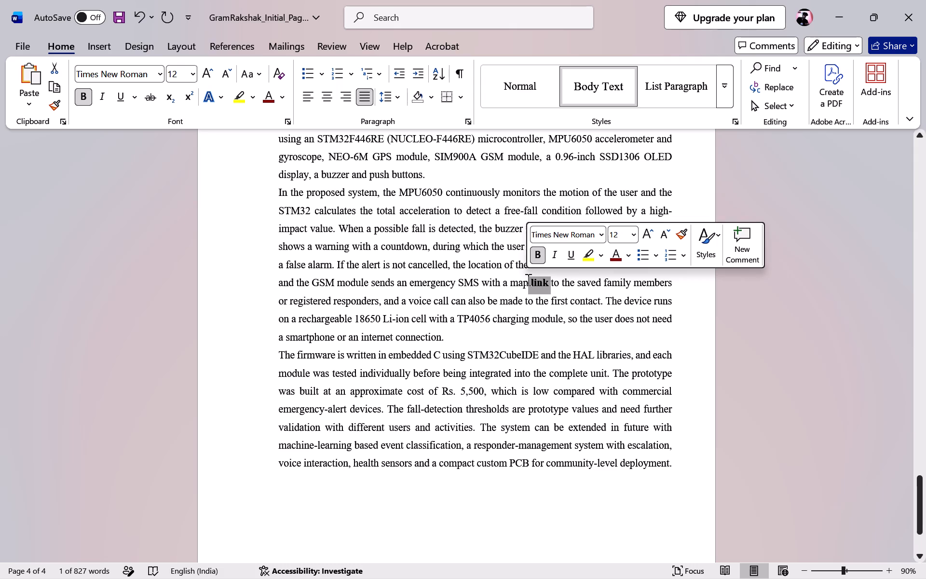
pyautogui.click(531, 251)
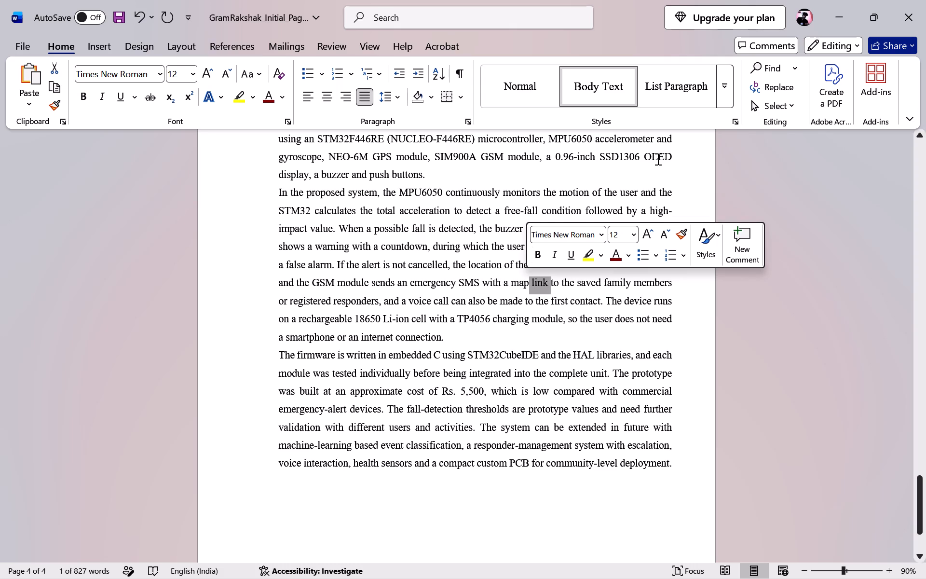
pyautogui.click(657, 158)
# Review the layout and formatting of the abstract, table of contents and cover pages throughout the document.
pyautogui.scroll(-4, 558, 232)
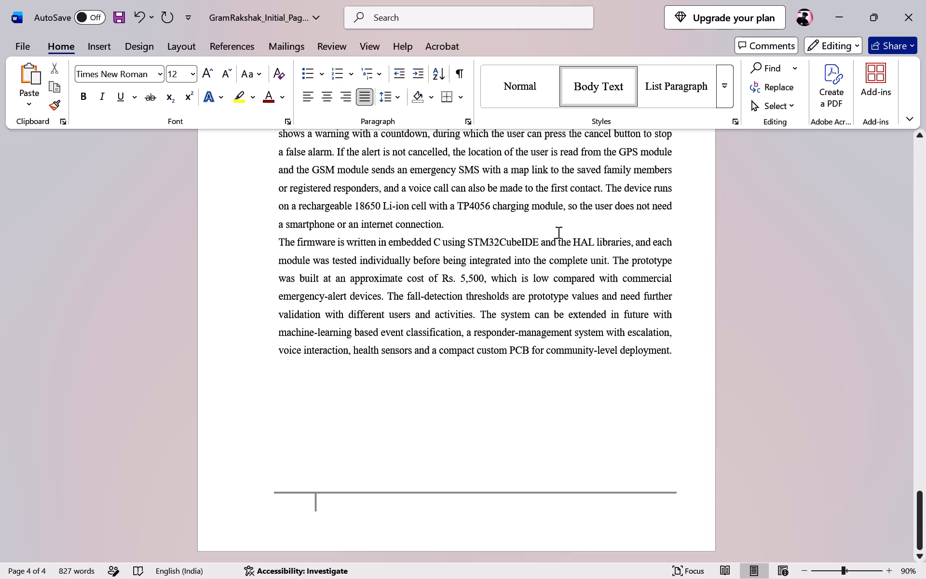
pyautogui.scroll(4, 558, 232)
pyautogui.scroll(-2, 558, 232)
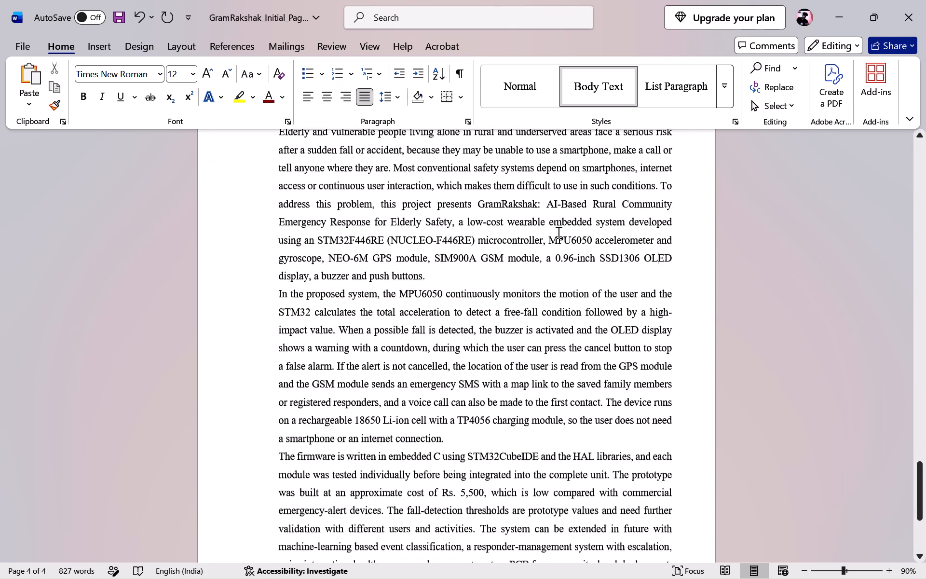
pyautogui.scroll(4, 558, 232)
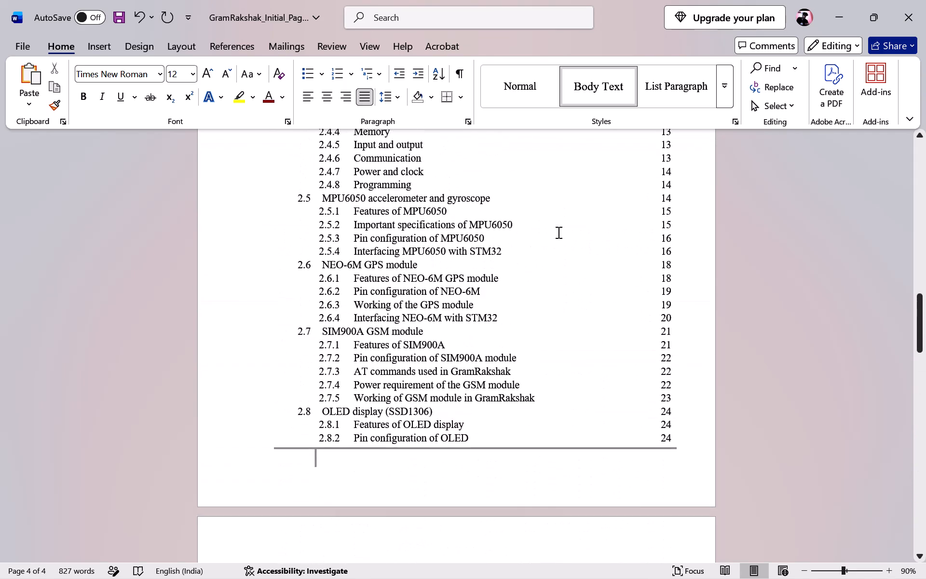
pyautogui.scroll(-3, 558, 232)
pyautogui.scroll(4, 558, 232)
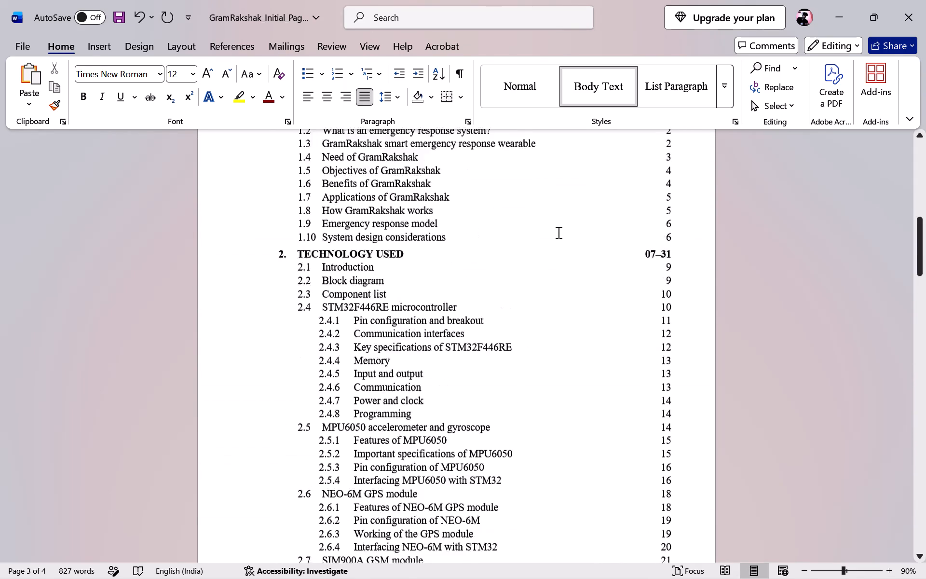
pyautogui.scroll(1, 558, 232)
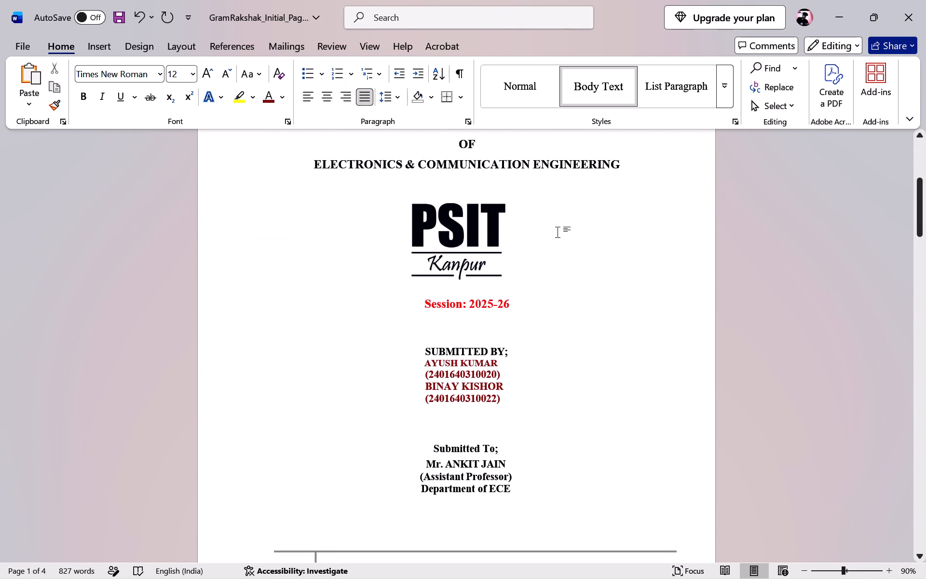
pyautogui.scroll(1, 558, 232)
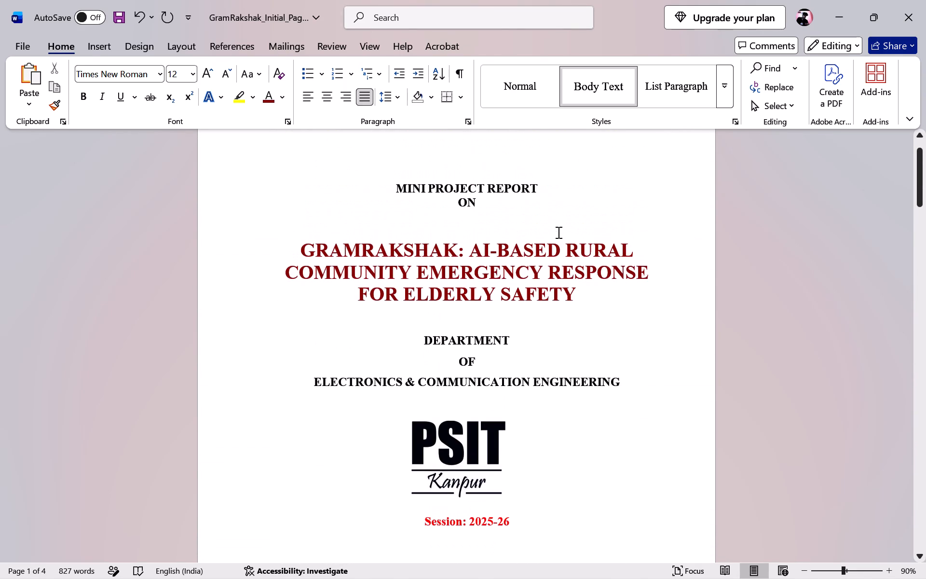
pyautogui.scroll(2, 558, 232)
pyautogui.scroll(-2, 558, 232)
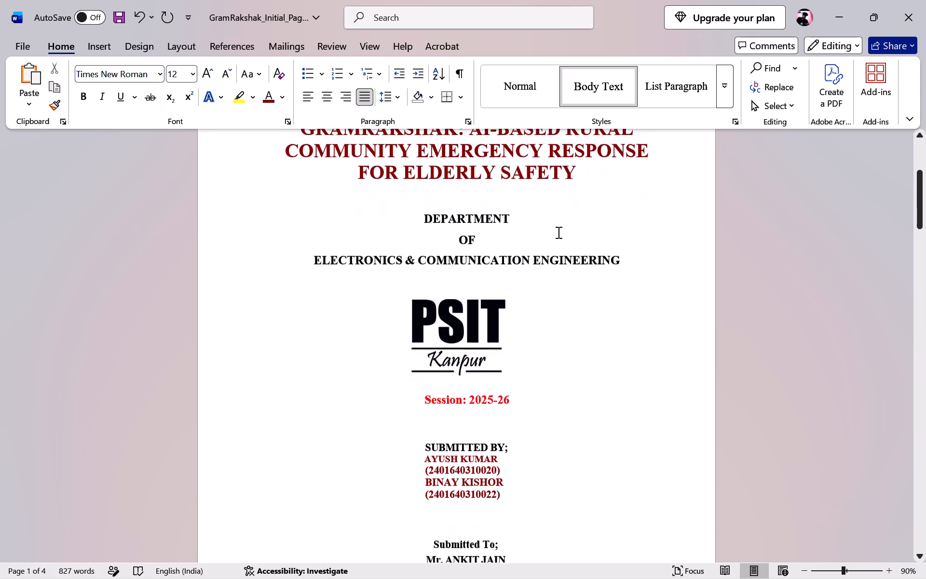
pyautogui.scroll(-12, 558, 232)
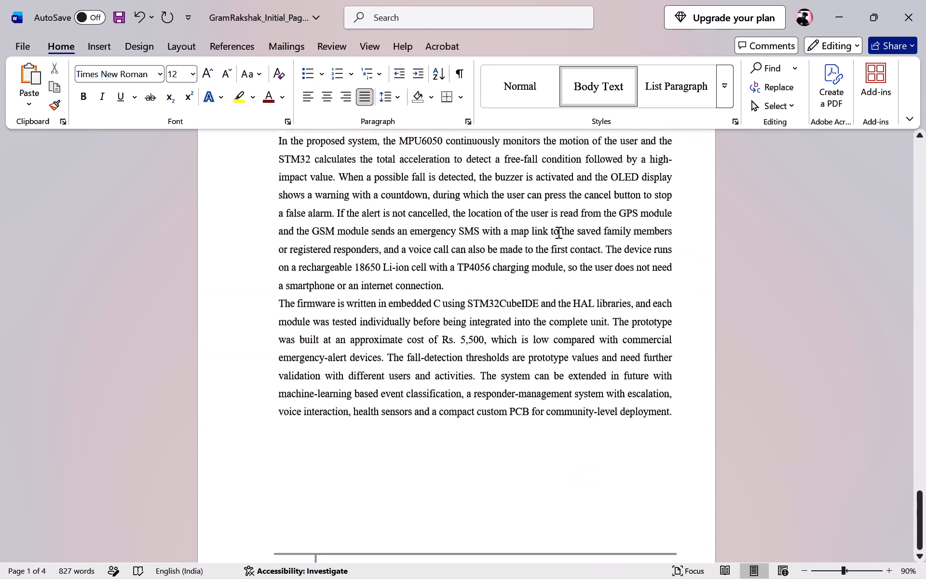
pyautogui.scroll(-2, 558, 232)
pyautogui.scroll(1, 558, 232)
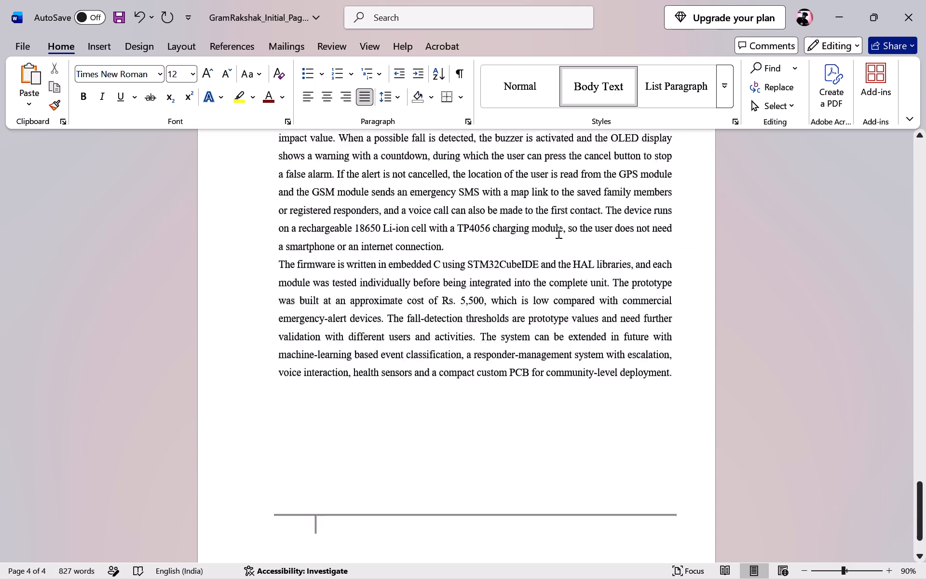
pyautogui.scroll(2, 558, 232)
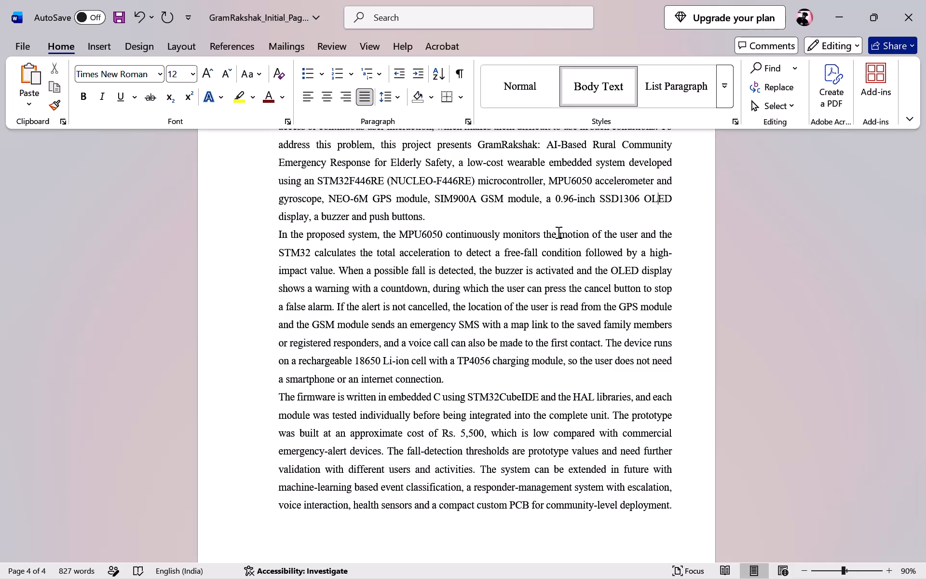
pyautogui.scroll(-1, 558, 232)
pyautogui.scroll(4, 558, 232)
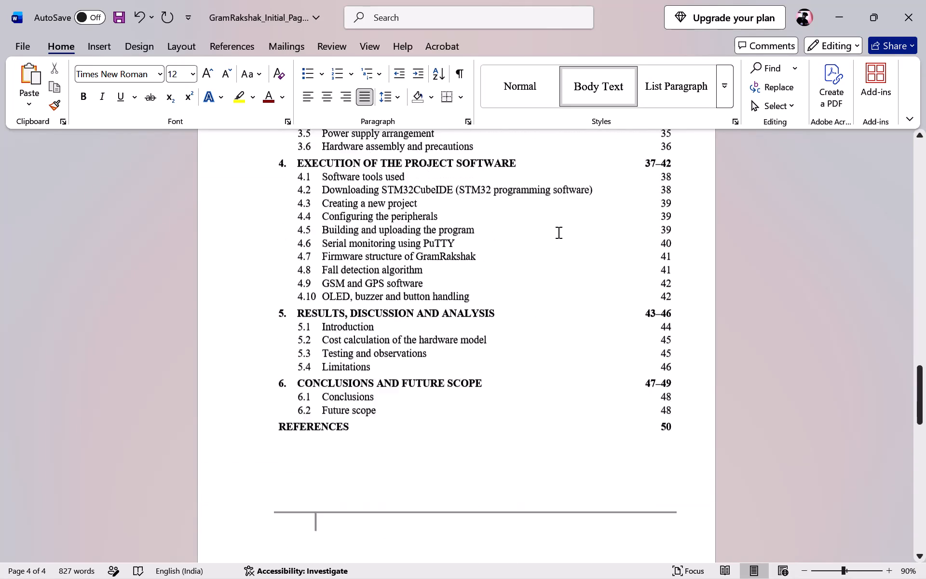
pyautogui.scroll(2, 558, 232)
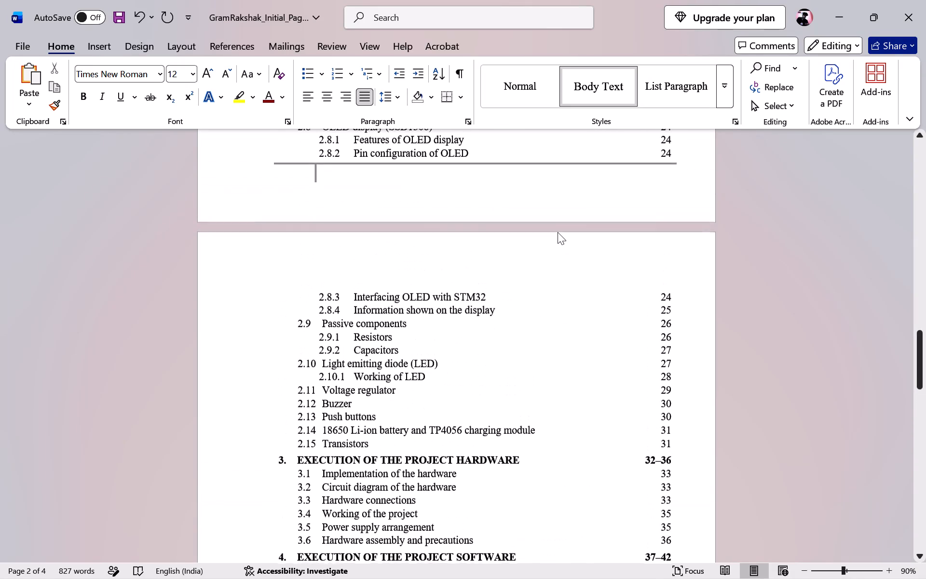
pyautogui.scroll(1, 558, 232)
pyautogui.scroll(-6, 558, 232)
pyautogui.scroll(1, 558, 232)
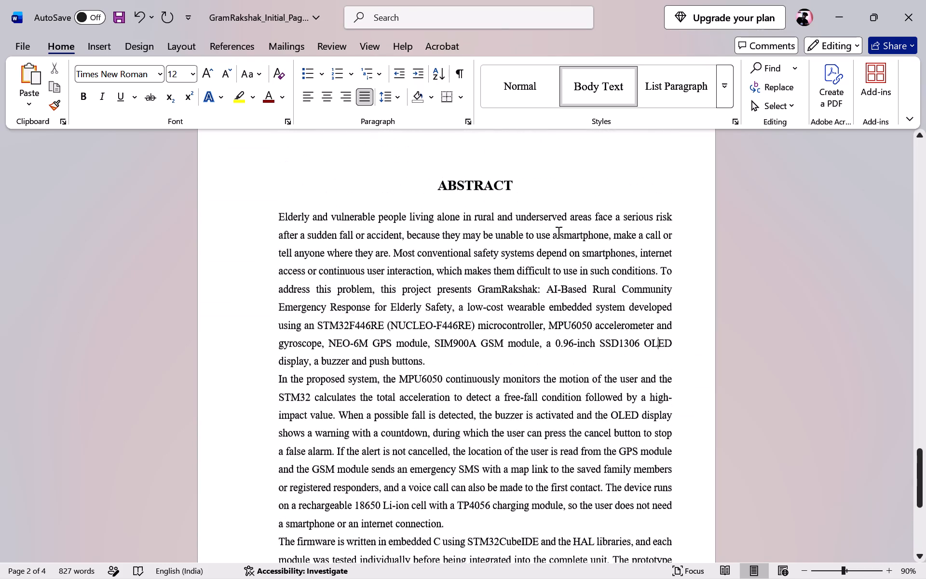
pyautogui.scroll(9, 558, 232)
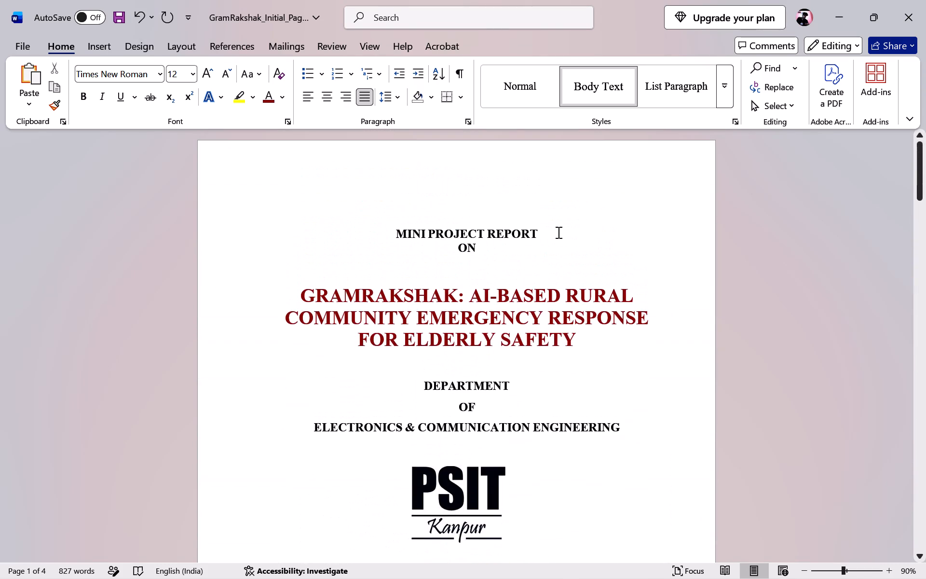
pyautogui.scroll(-2, 558, 232)
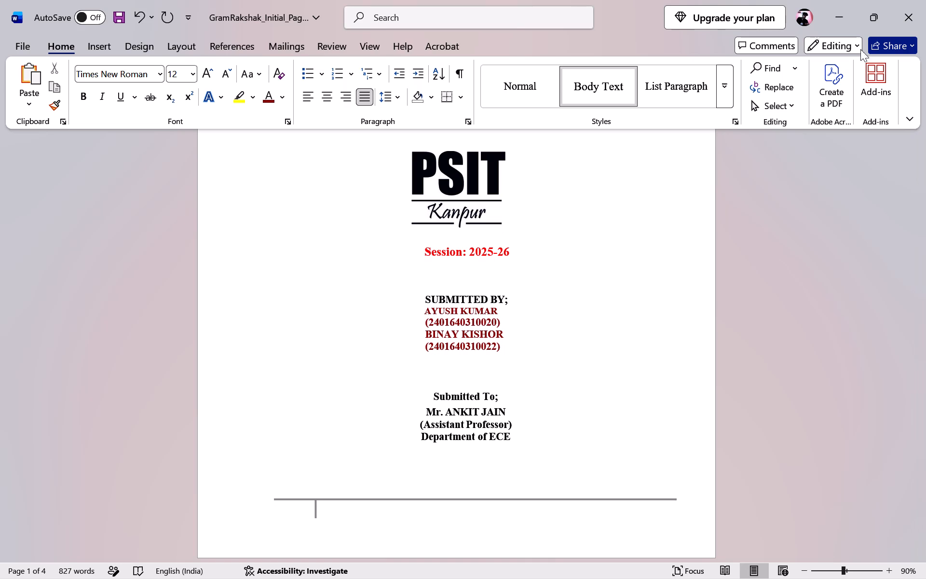
# Export the document as a PDF named GramRakshak_Initial_Pages in the Downloads folder, optimised for standard publishing.
pyautogui.click(22, 44)
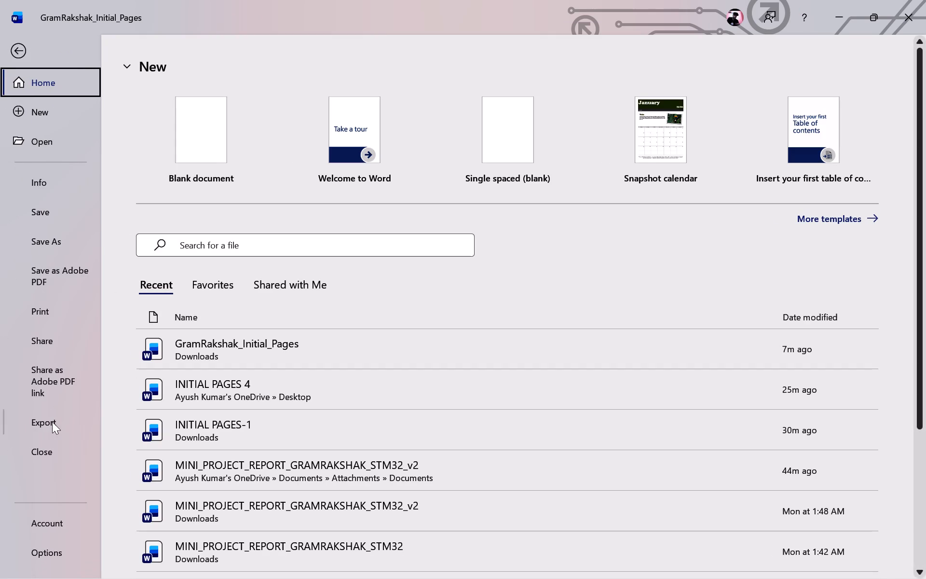
pyautogui.click(52, 422)
pyautogui.click(287, 155)
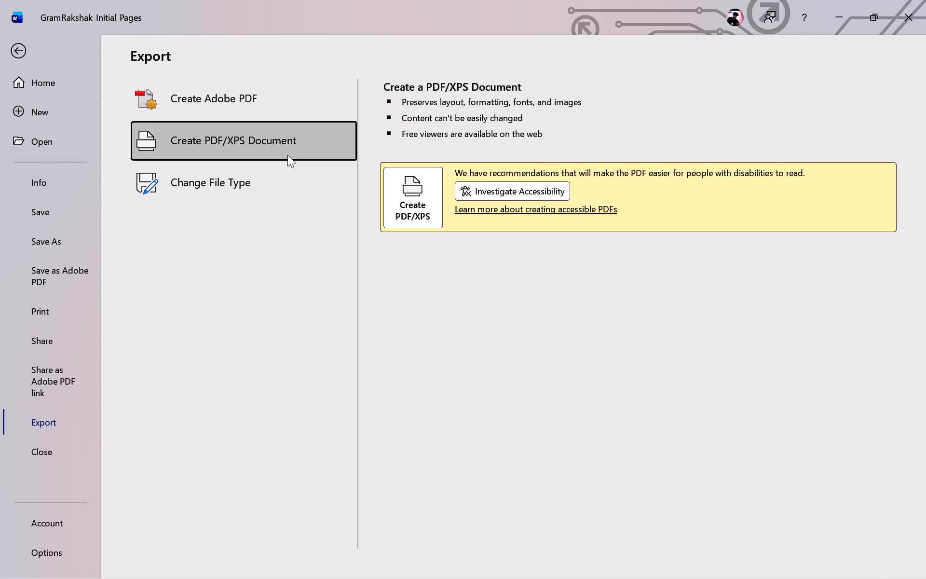
pyautogui.click(425, 198)
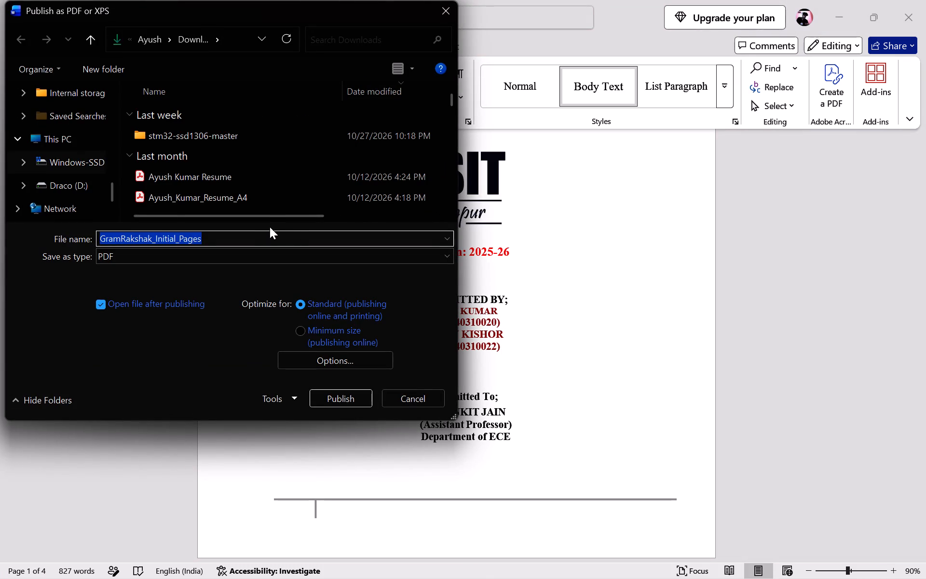
pyautogui.scroll(5, 78, 144)
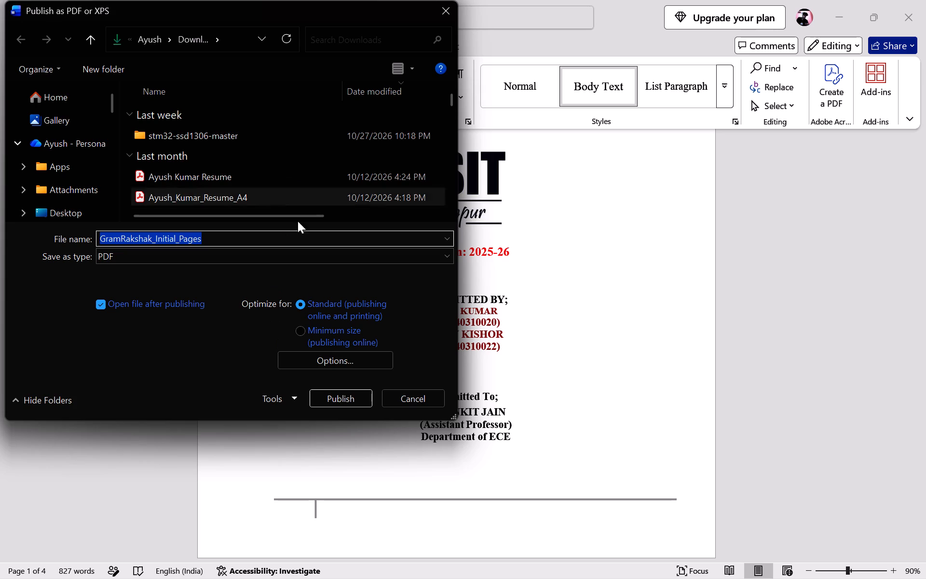
pyautogui.click(333, 397)
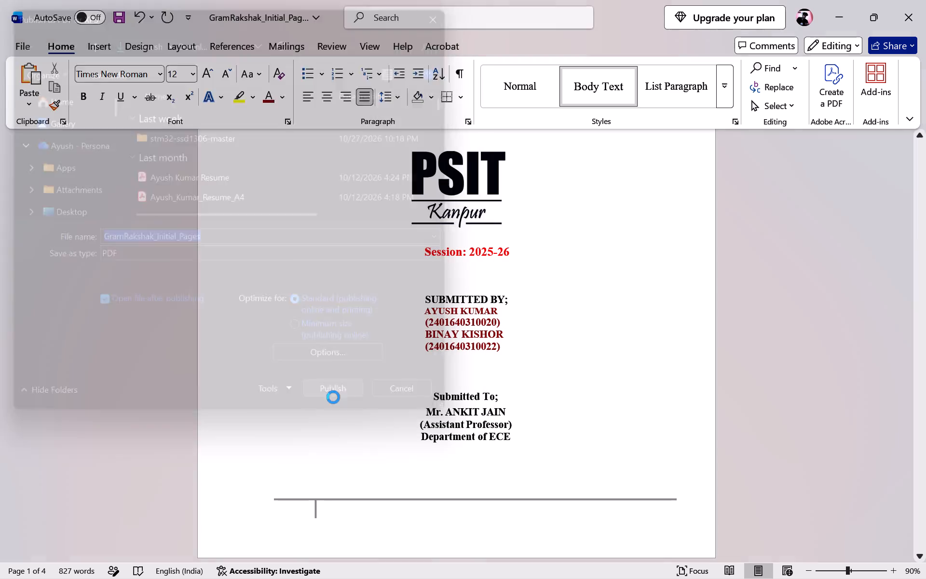
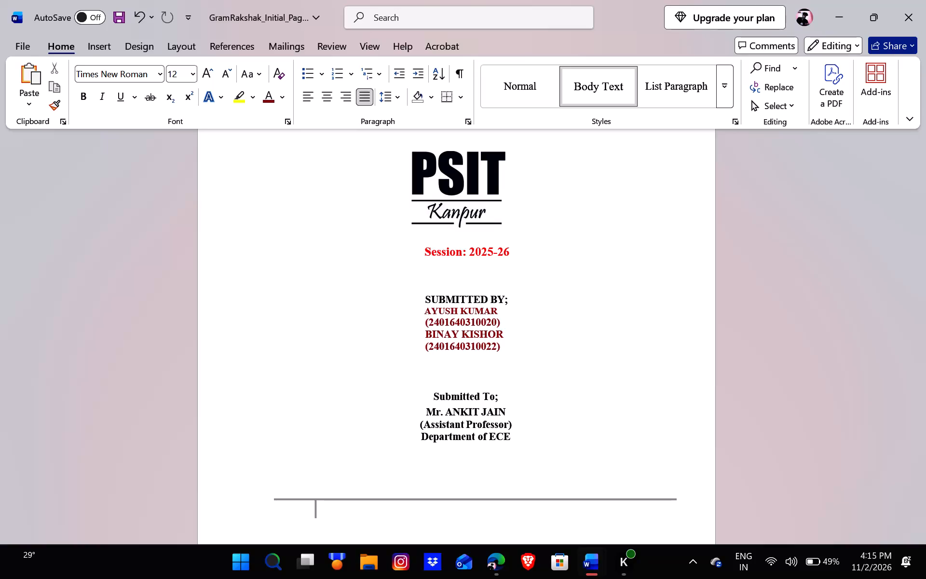
# Close the GramRakshak_Initial_Pages document, saving its changes in the Downloads folder.
pyautogui.click(902, 14)
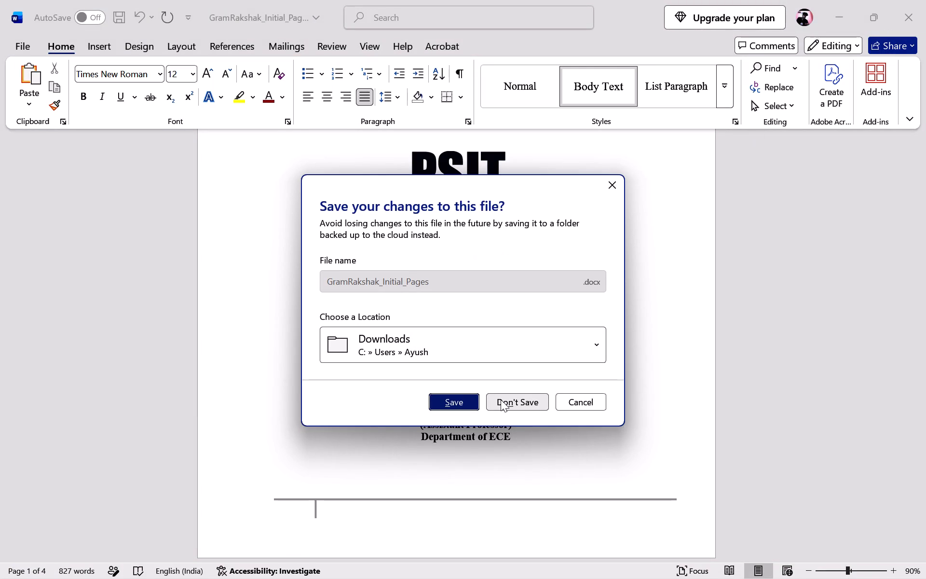
pyautogui.click(463, 400)
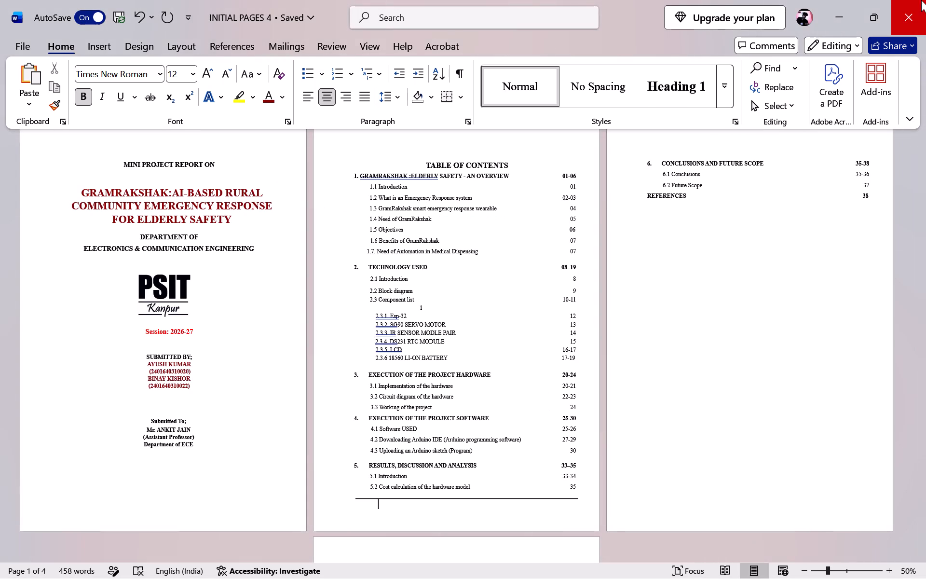